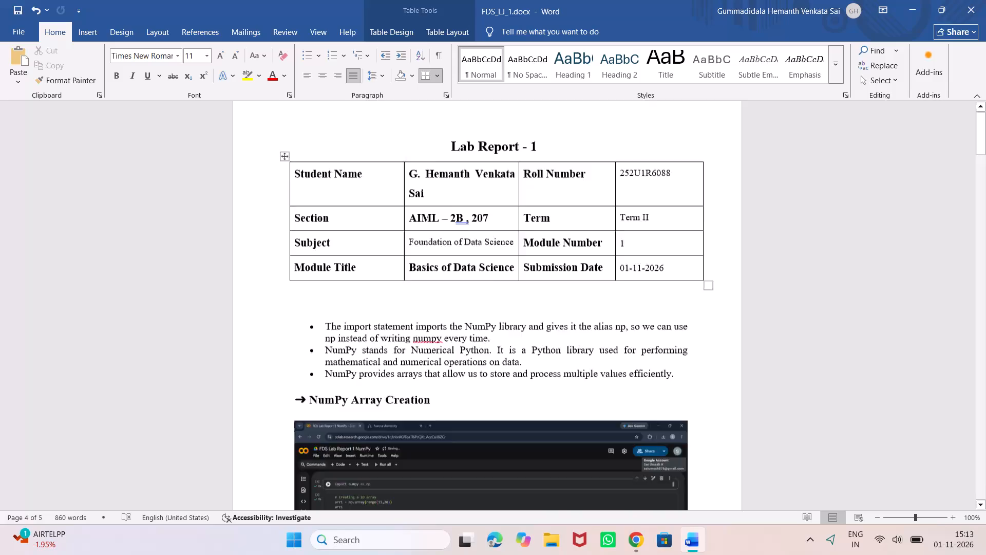
# Review the Lab Report - 1 document from the student details table through to the Colab link on the last page.
pyautogui.scroll(-3, 554, 290)
pyautogui.scroll(2, 554, 290)
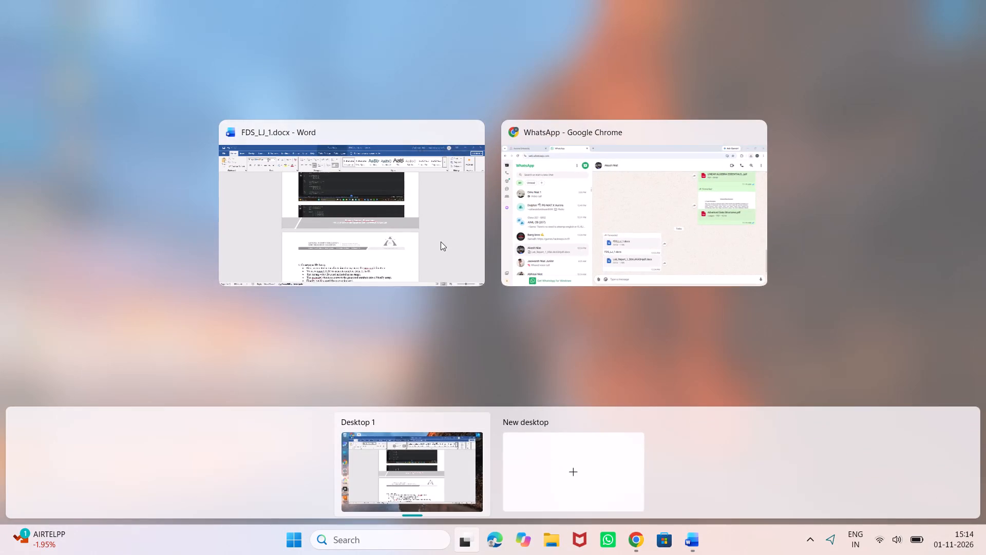
pyautogui.click(441, 242)
pyautogui.scroll(3, 441, 242)
pyautogui.scroll(-1, 441, 242)
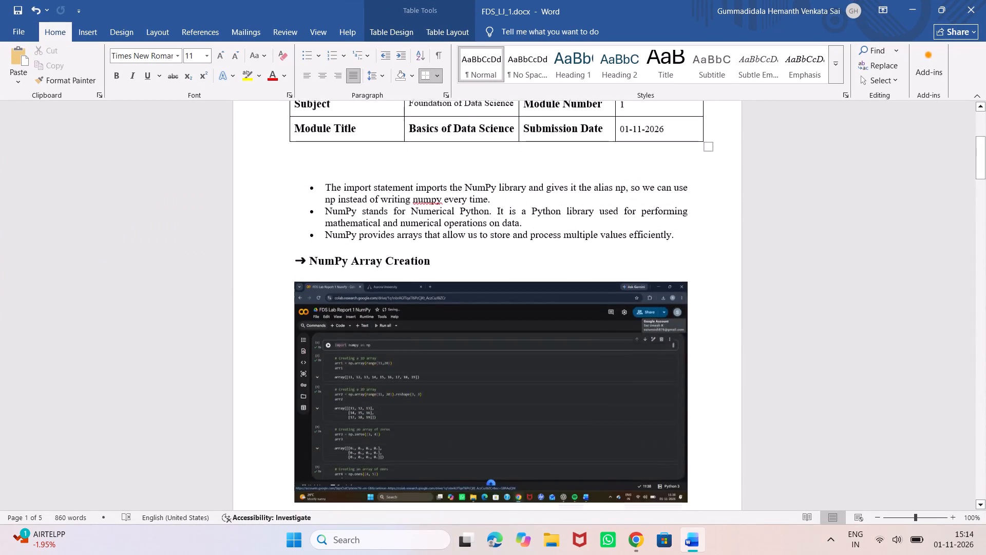
pyautogui.scroll(-1, 441, 242)
pyautogui.scroll(1, 441, 242)
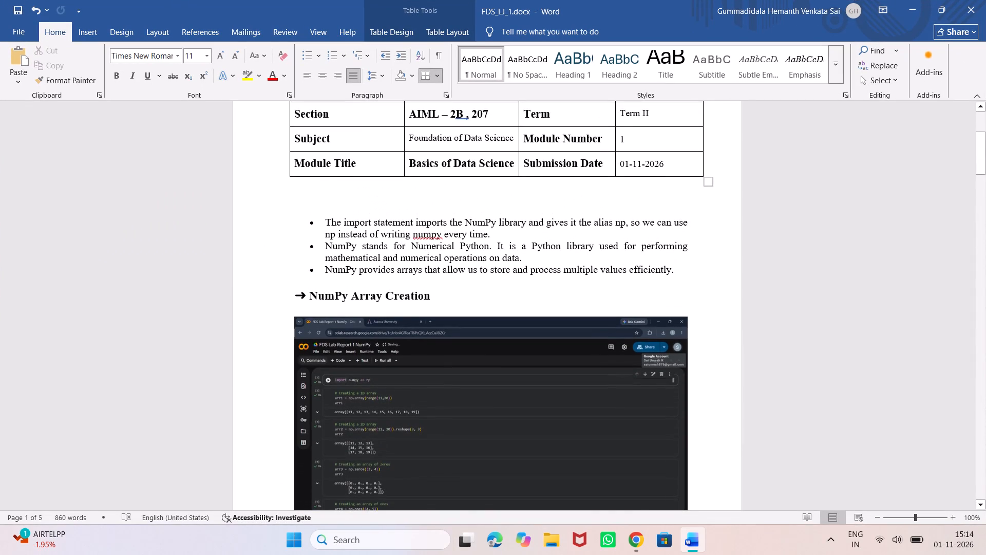
pyautogui.scroll(-1, 441, 242)
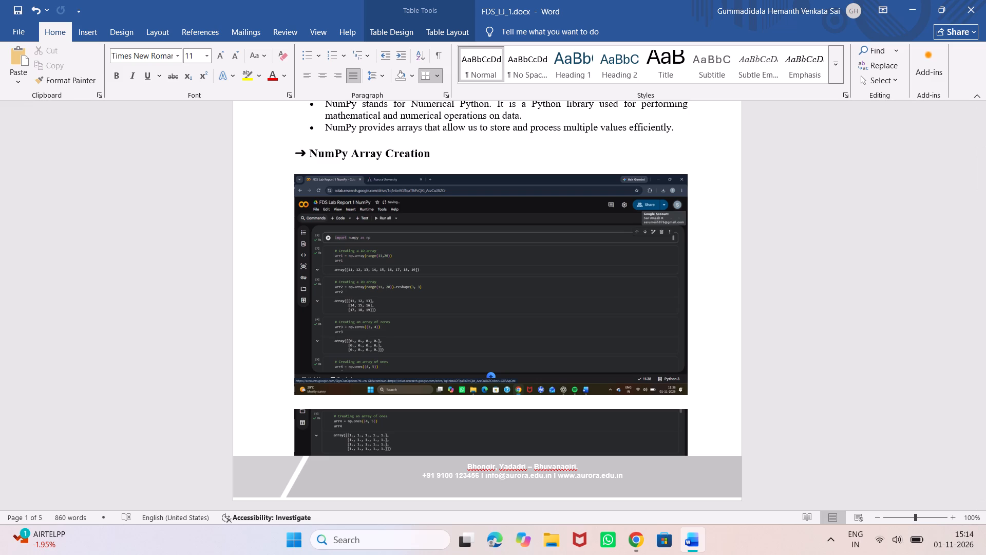
pyautogui.scroll(-15, 434, 309)
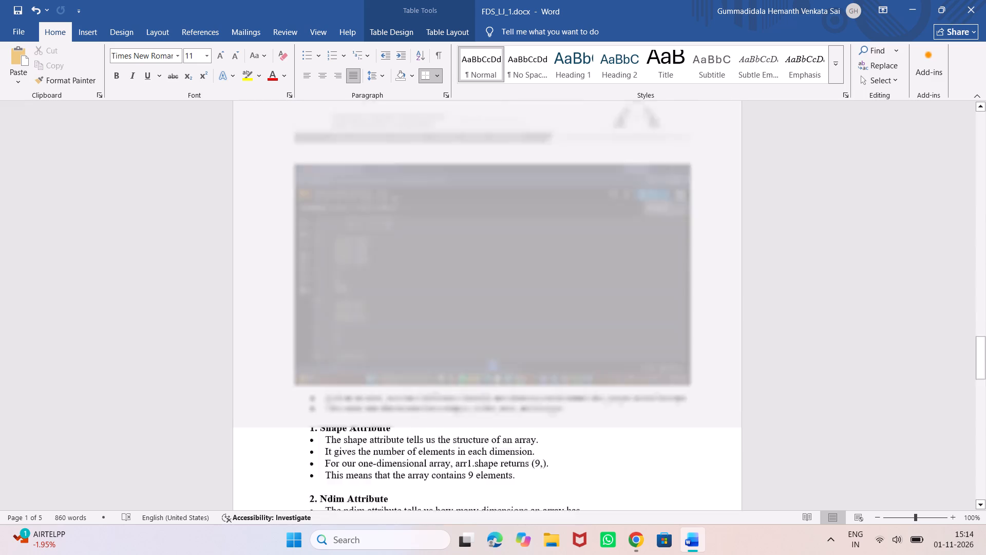
pyautogui.scroll(-1, 434, 309)
# Open the Colab link at the end of the lab report.
pyautogui.click(434, 309)
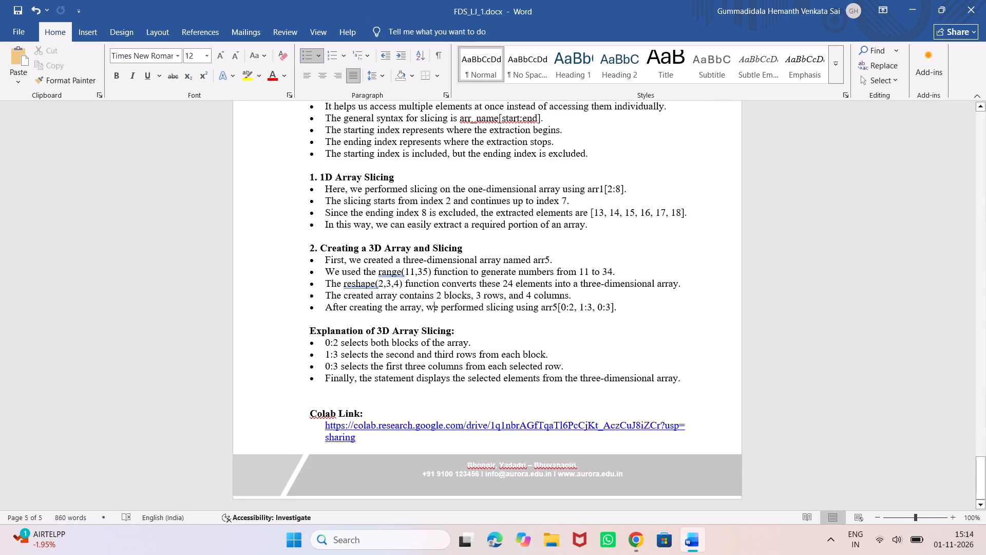
pyautogui.click(405, 429)
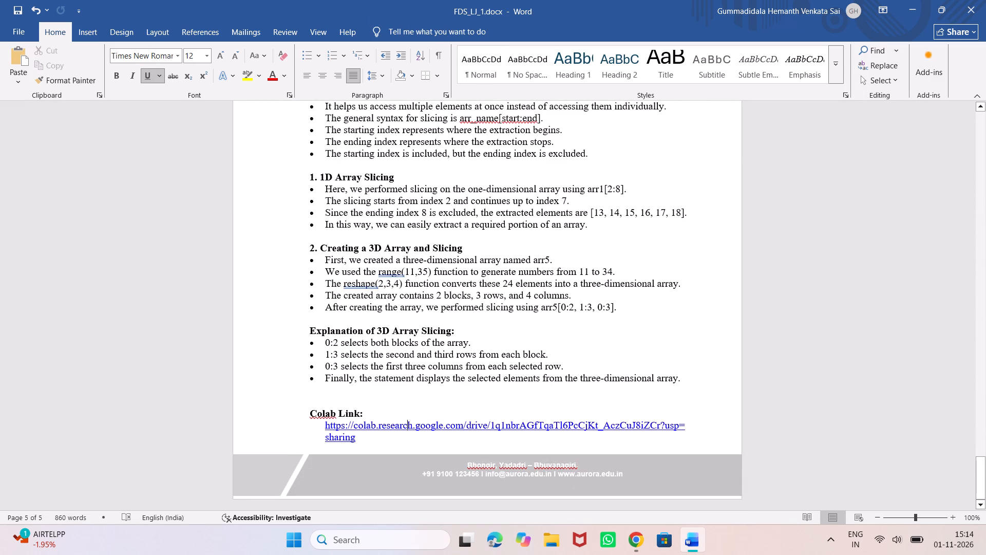
pyautogui.keyDown('ctrl'); pyautogui.click(405, 430); pyautogui.keyUp('ctrl')
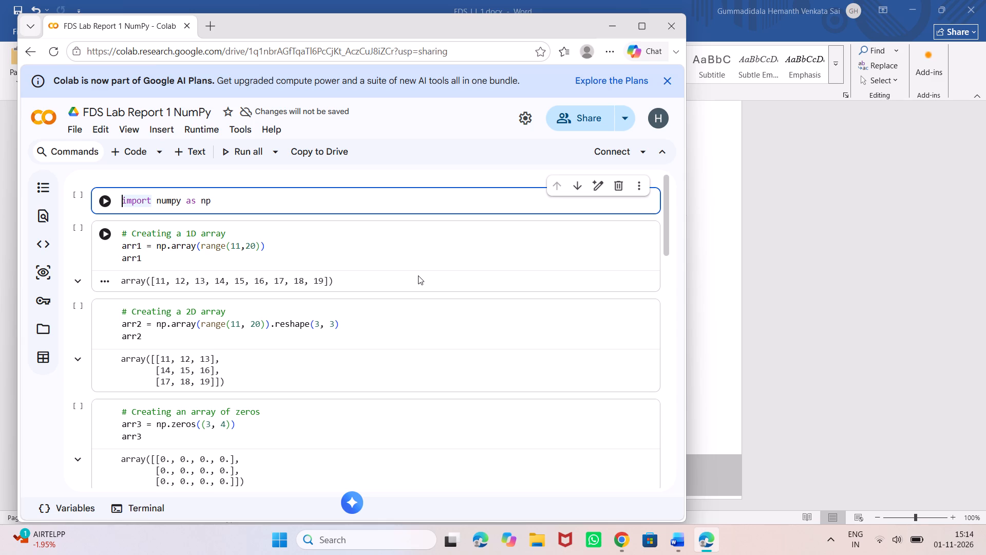
# Examine the code cells and outputs of the FDS Lab Report 1 NumPy notebook, leaving it unsaved, and return to the report.
pyautogui.scroll(-12, 418, 275)
pyautogui.scroll(3, 418, 275)
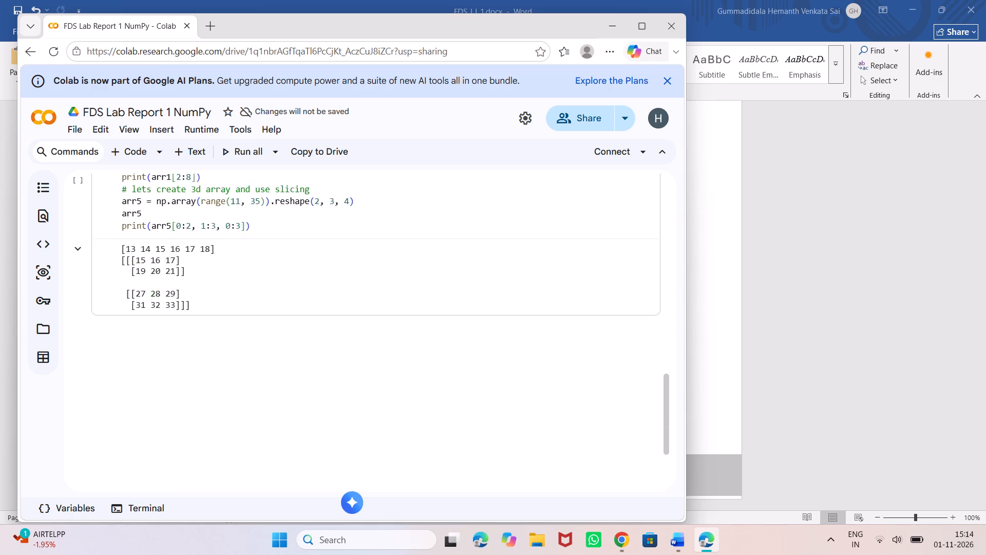
pyautogui.scroll(19, 418, 275)
pyautogui.scroll(-5, 418, 275)
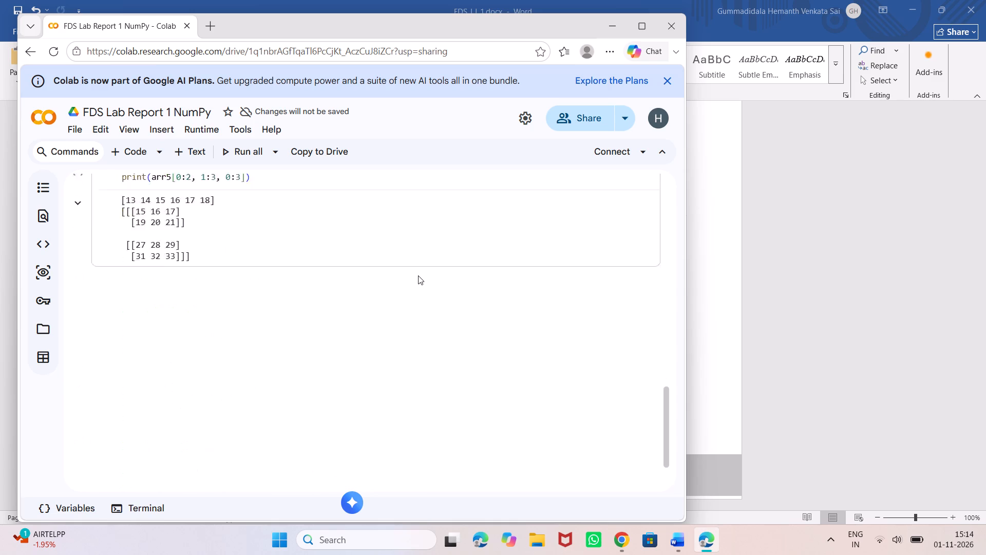
pyautogui.scroll(-9, 418, 275)
pyautogui.click(288, 118)
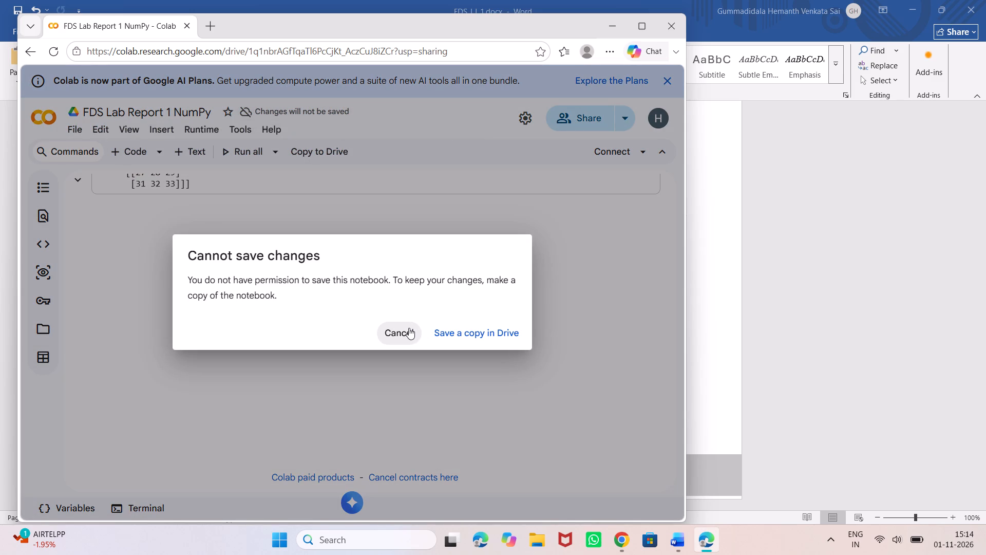
pyautogui.click(409, 328)
pyautogui.scroll(13, 409, 328)
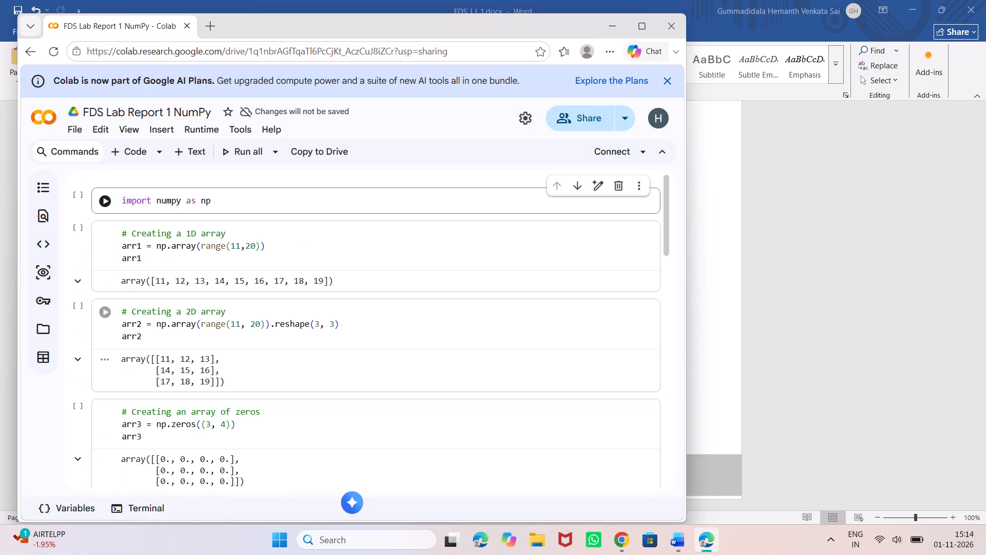
pyautogui.scroll(6, 409, 328)
pyautogui.click(612, 17)
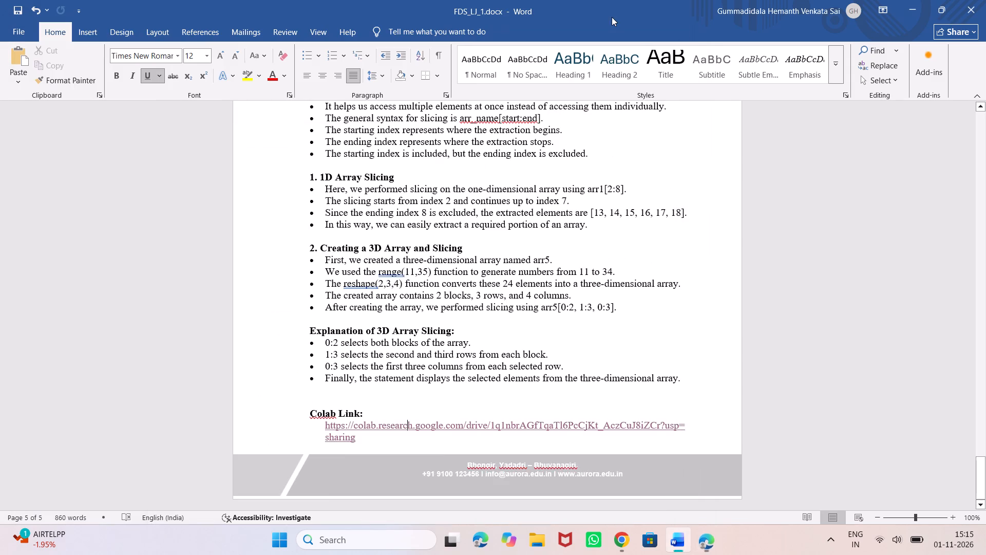
# Look back over the report's NumPy explanations, header table and embedded notebook screenshots.
pyautogui.scroll(5, 578, 250)
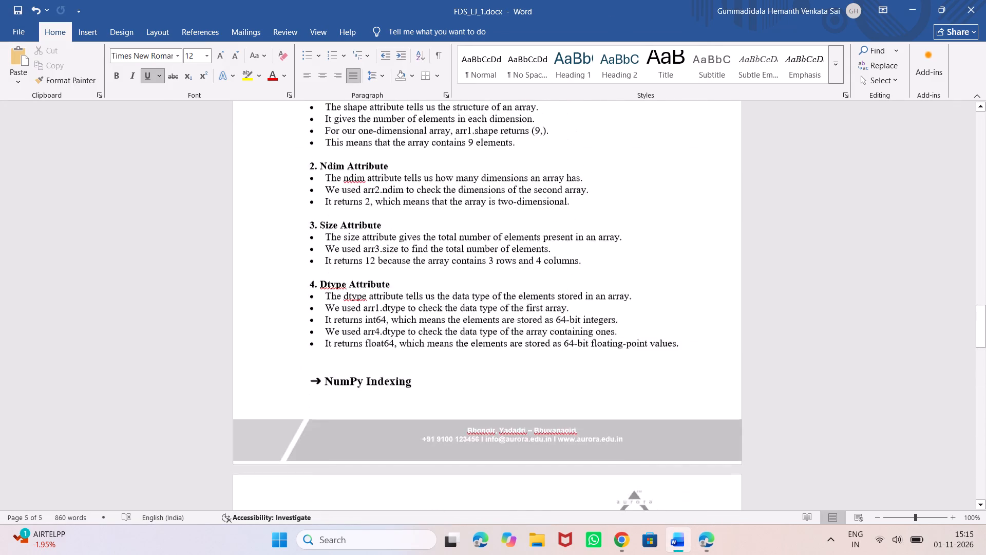
pyautogui.scroll(4, 578, 250)
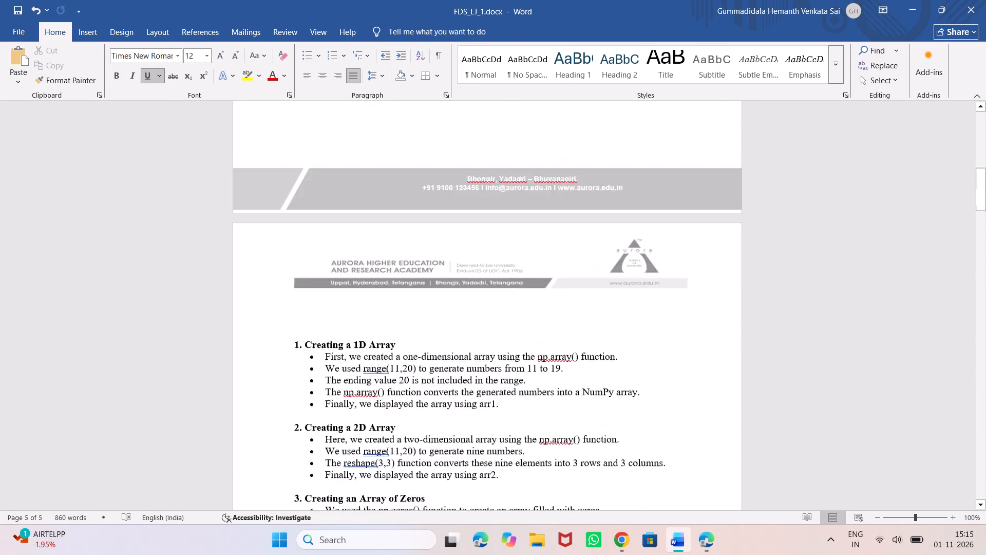
pyautogui.scroll(2, 578, 250)
pyautogui.scroll(3, 542, 278)
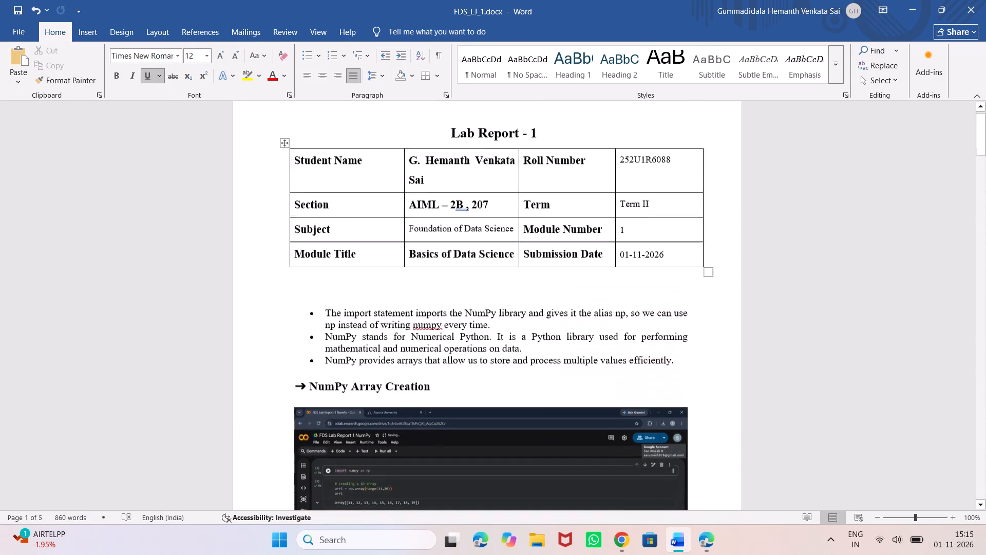
pyautogui.scroll(5, 542, 278)
pyautogui.scroll(-2, 542, 278)
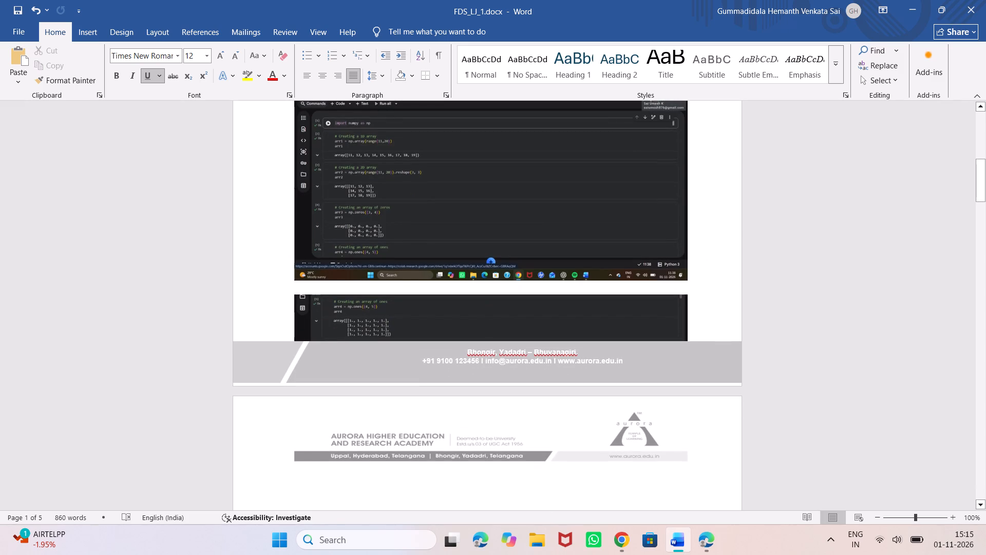
pyautogui.scroll(-6, 470, 209)
pyautogui.scroll(1, 470, 209)
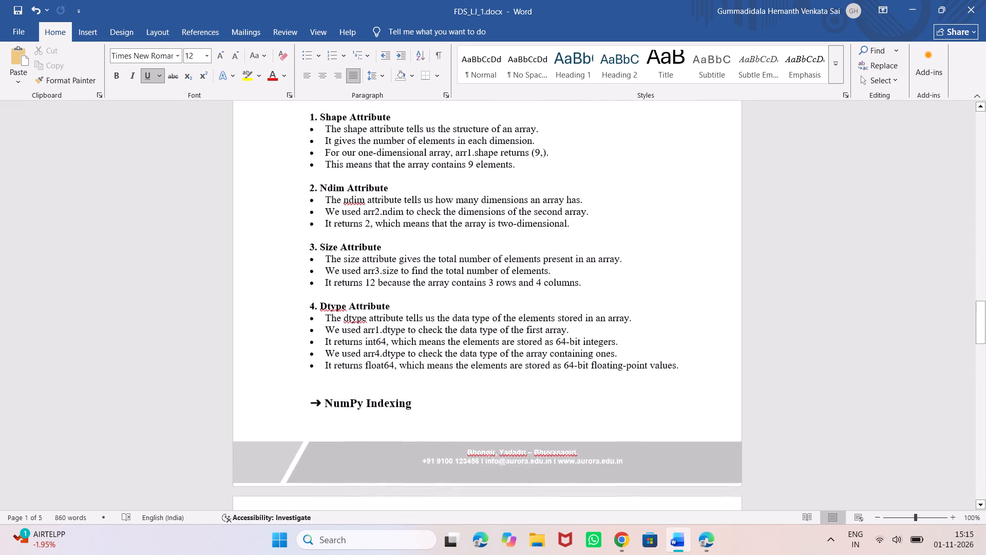
pyautogui.scroll(2, 470, 209)
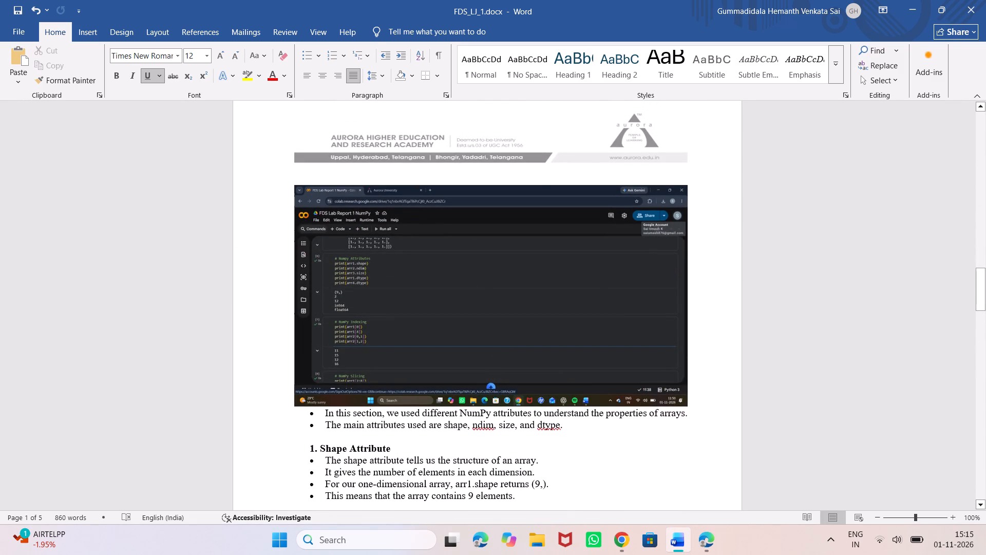
# Switch to the Colab notebook in Edge and check its NumPy Indexing and NumPy Slicing cells.
pyautogui.click(716, 546)
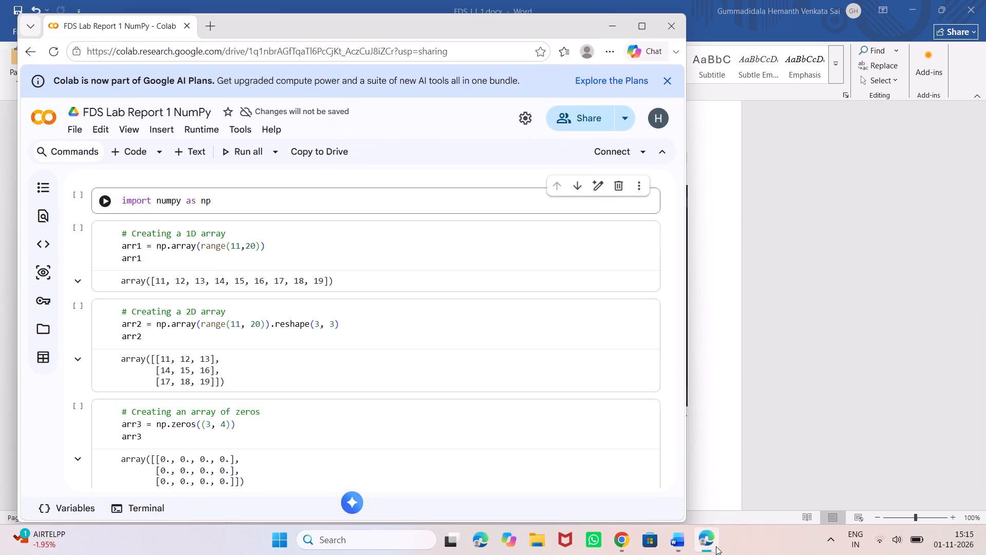
pyautogui.scroll(-6, 465, 391)
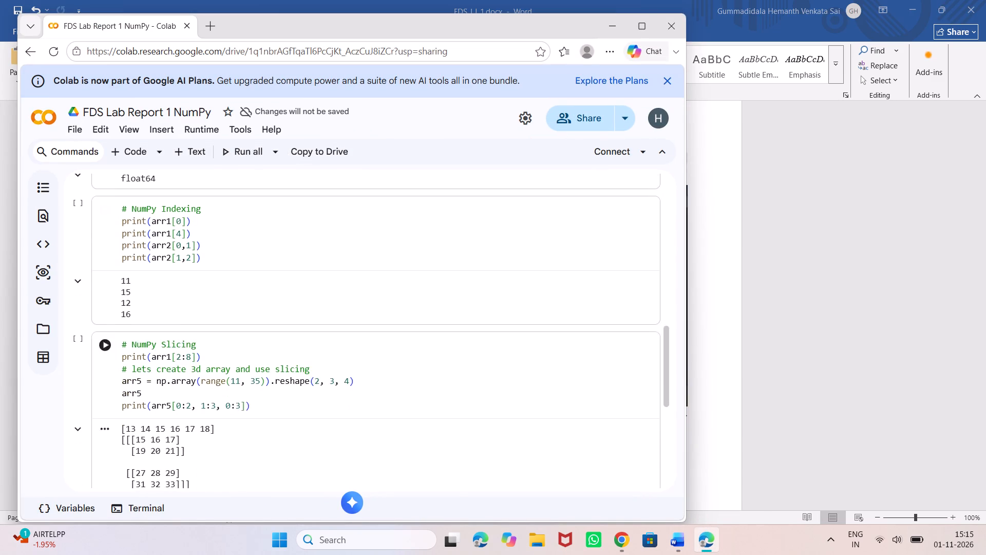
pyautogui.scroll(-3, 465, 391)
# Return to the report in Word and review its attributes, indexing and slicing sections against the notebook, ending at the first page.
pyautogui.click(666, 529)
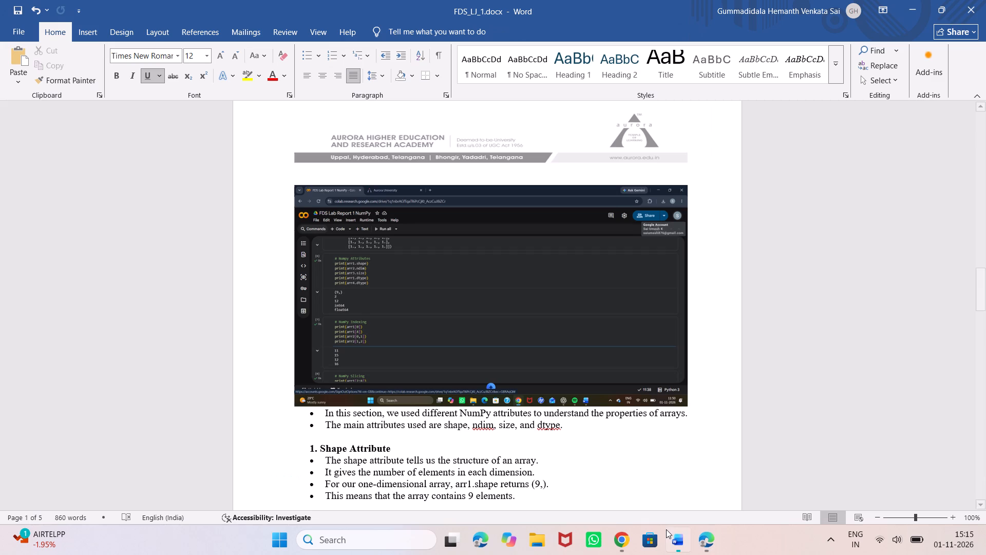
pyautogui.scroll(1, 572, 451)
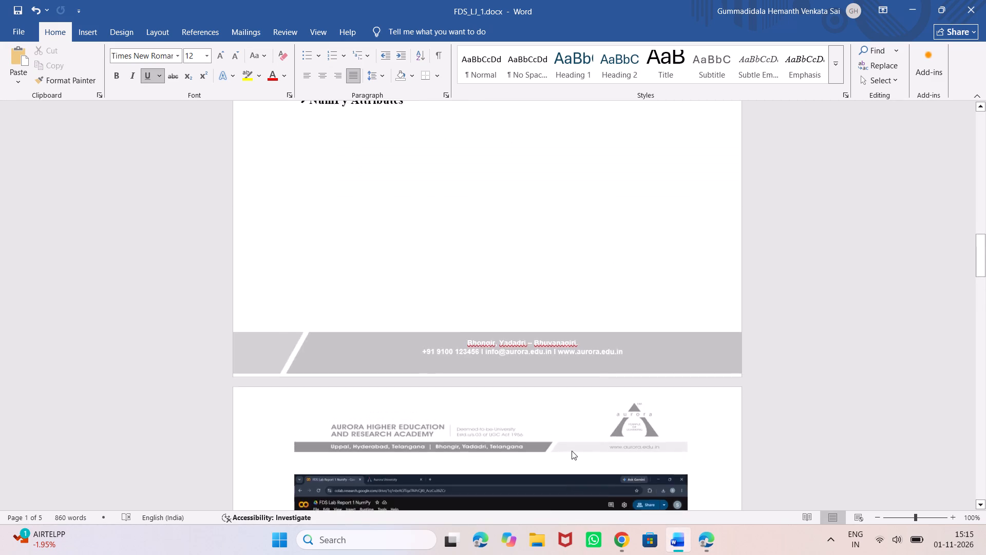
pyautogui.scroll(1, 572, 451)
pyautogui.scroll(-2, 572, 451)
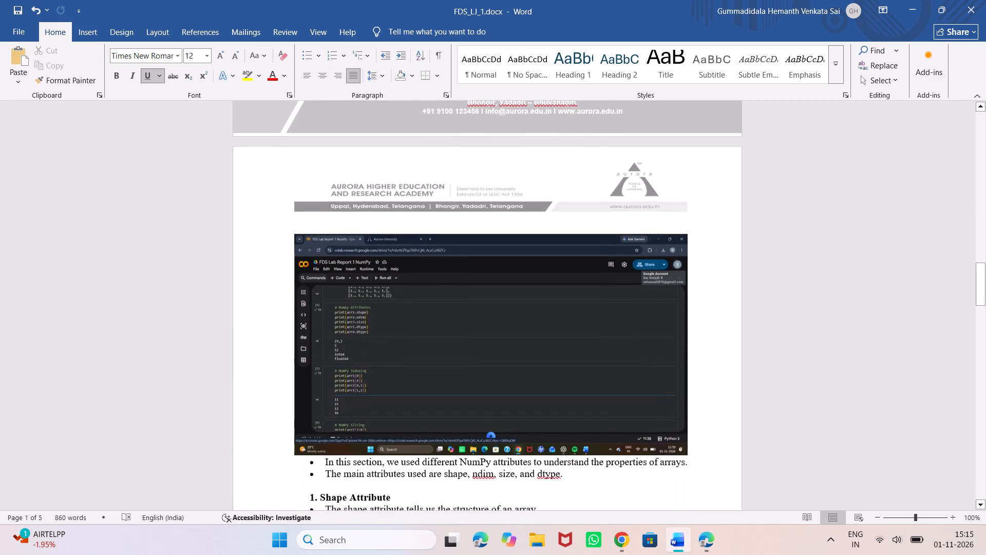
pyautogui.scroll(-3, 572, 451)
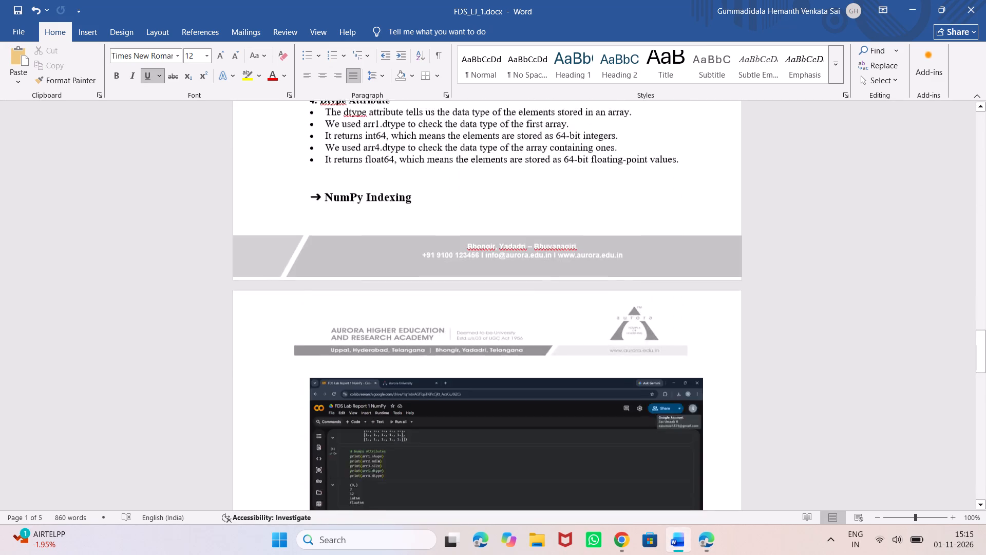
pyautogui.scroll(-1, 572, 451)
pyautogui.scroll(1, 572, 451)
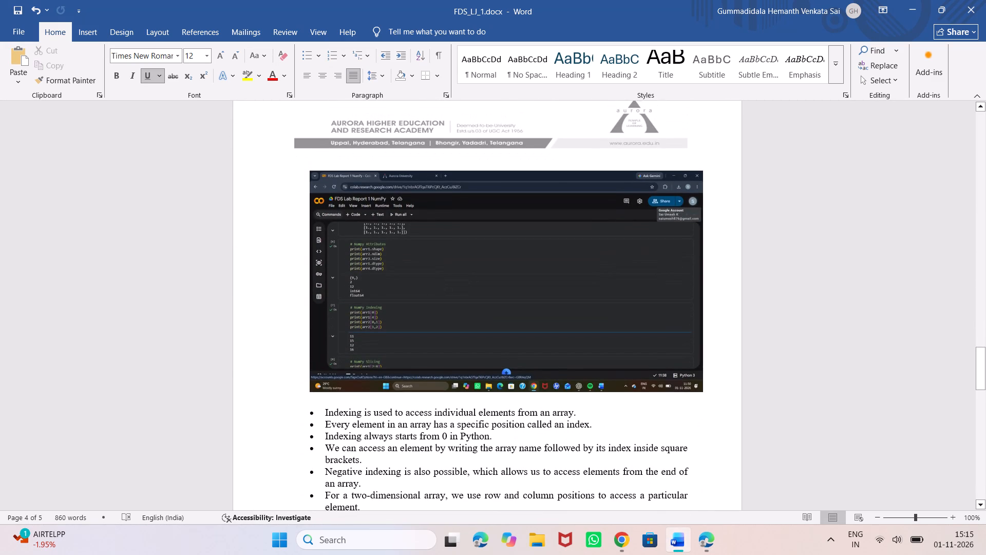
pyautogui.scroll(-2, 572, 451)
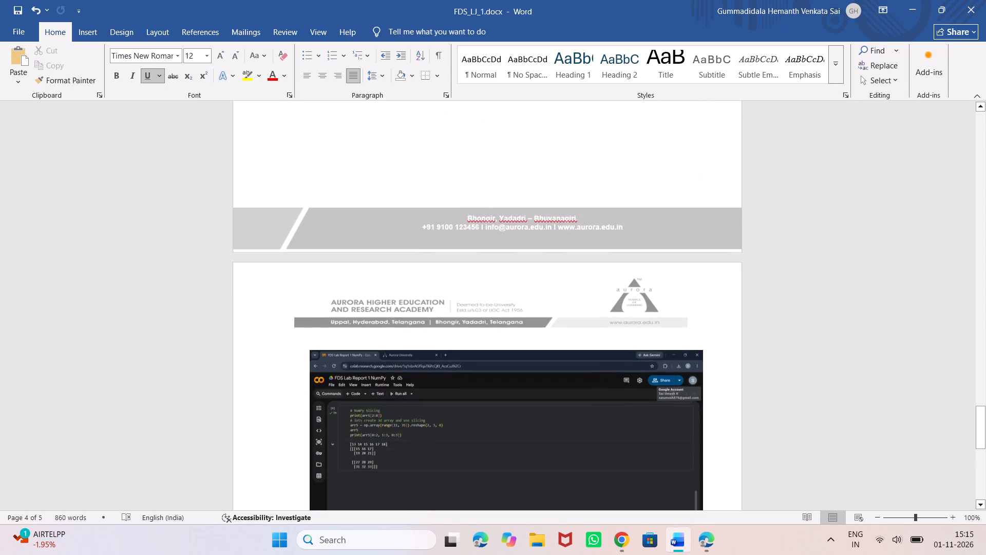
pyautogui.scroll(-5, 572, 451)
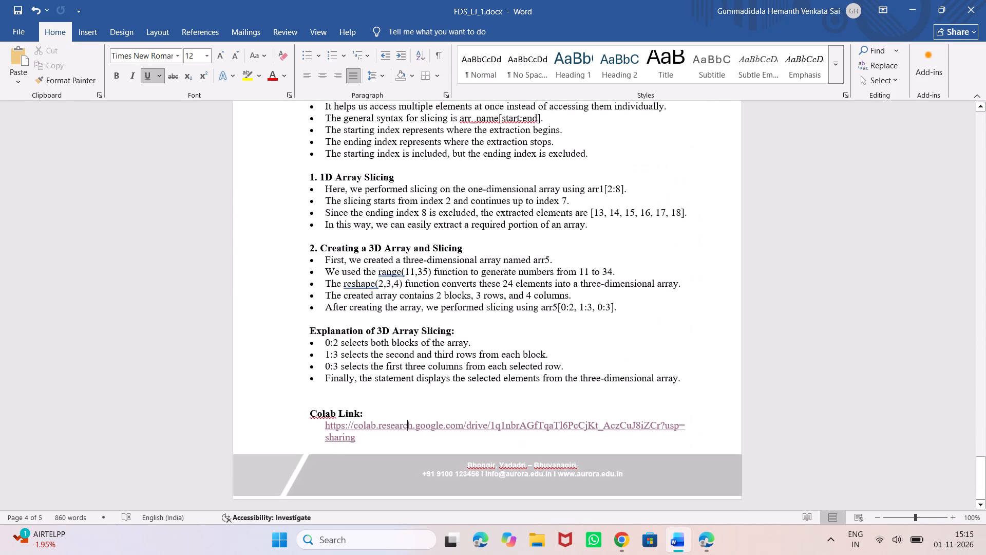
pyautogui.scroll(-4, 572, 451)
pyautogui.scroll(20, 572, 451)
pyautogui.scroll(20, 572, 451)
pyautogui.scroll(1, 572, 451)
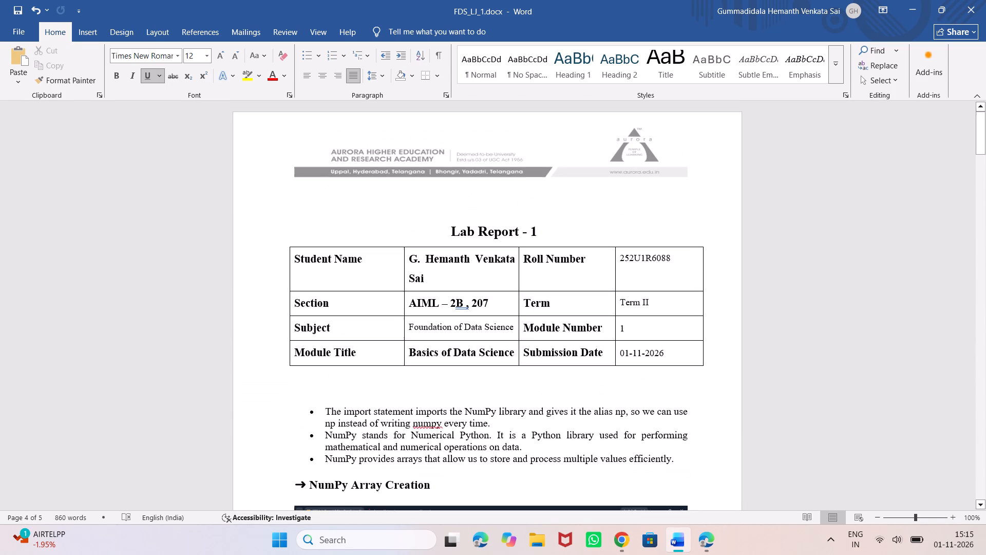
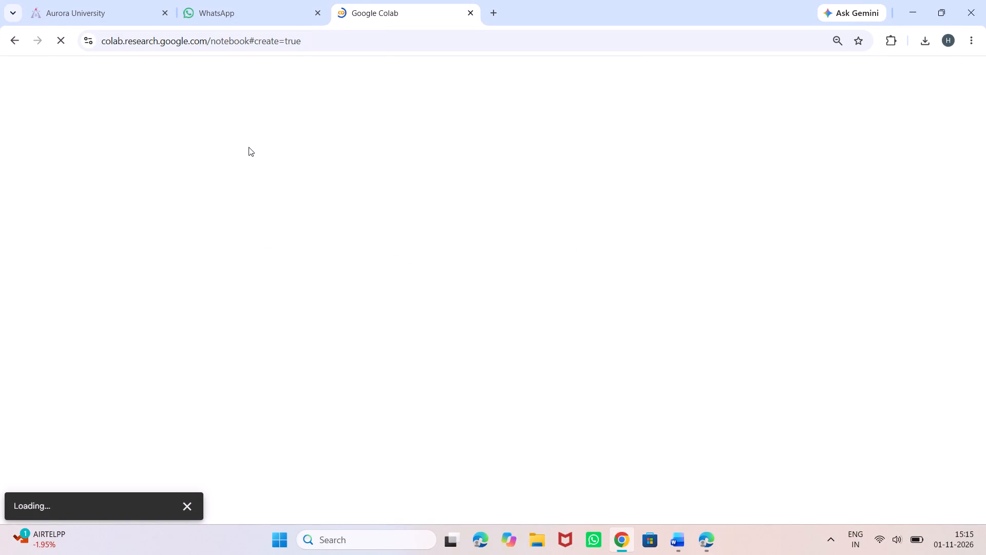
# Copy the shared notebook's title in Edge and rename the new Colab notebook in Chrome as FDS Lab Report 1 NumPy.ipynb.
pyautogui.click(132, 0)
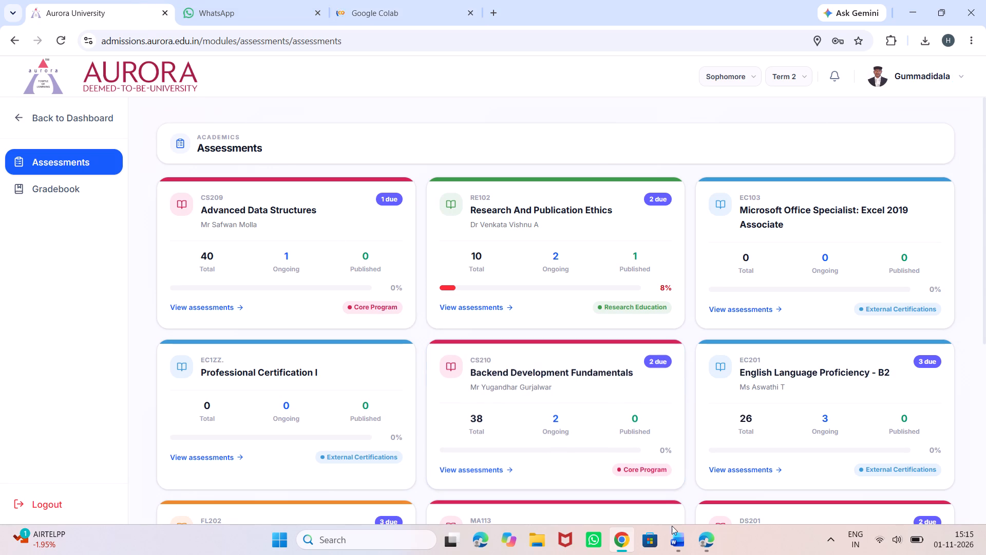
pyautogui.click(696, 540)
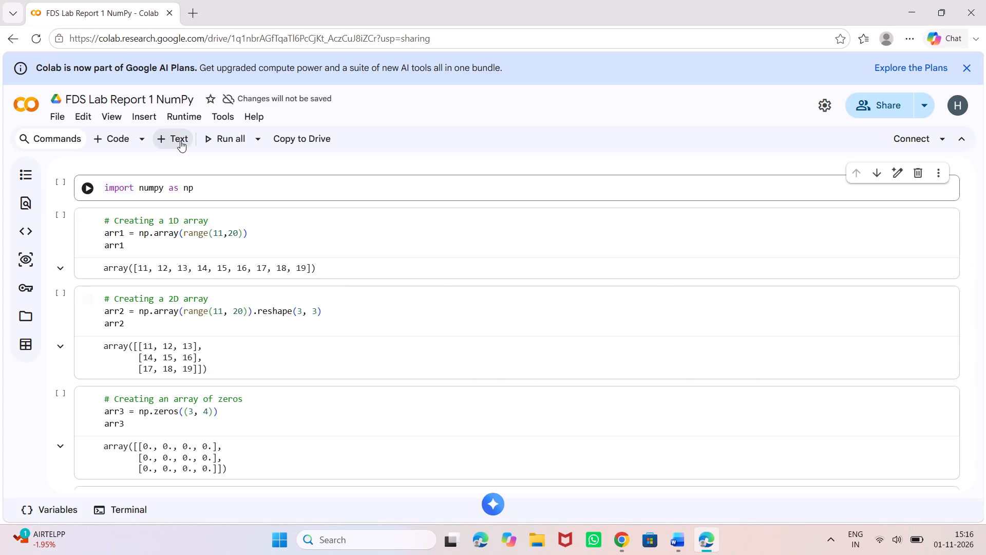
pyautogui.moveTo(63, 92); pyautogui.dragTo(72, 98)
pyautogui.moveTo(72, 98); pyautogui.dragTo(192, 94)
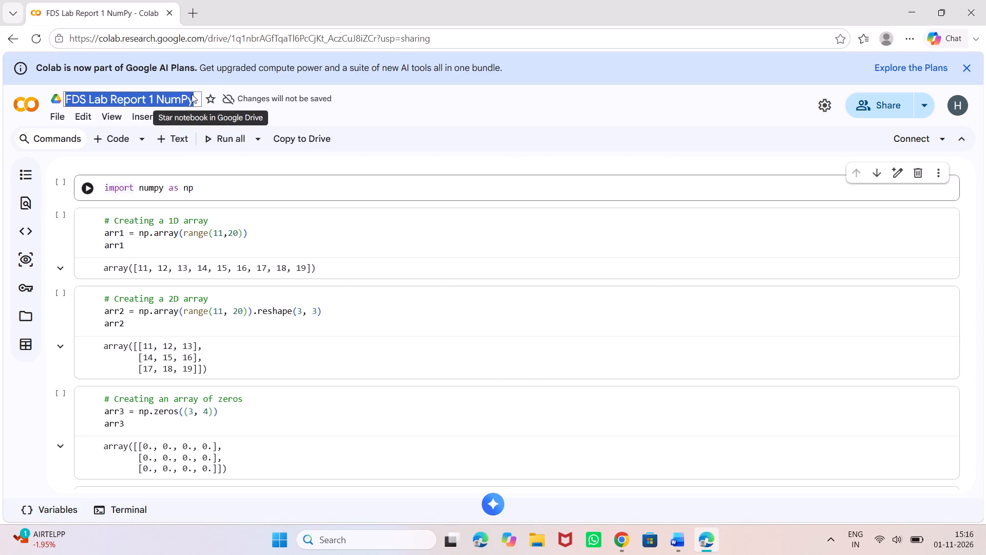
pyautogui.moveTo(192, 94); pyautogui.dragTo(194, 101)
pyautogui.hotkey('ctrl', 'c')
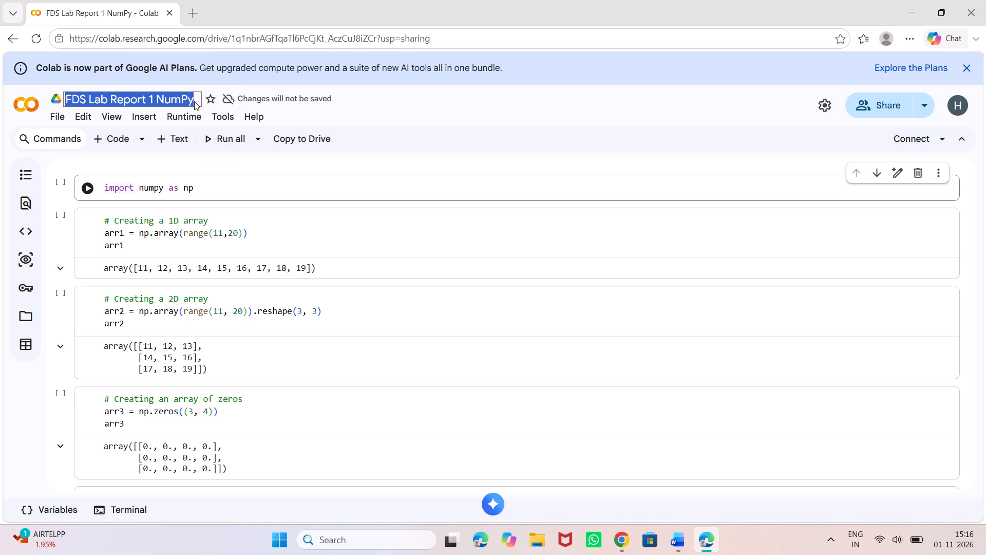
pyautogui.click(920, 18)
pyautogui.click(381, 0)
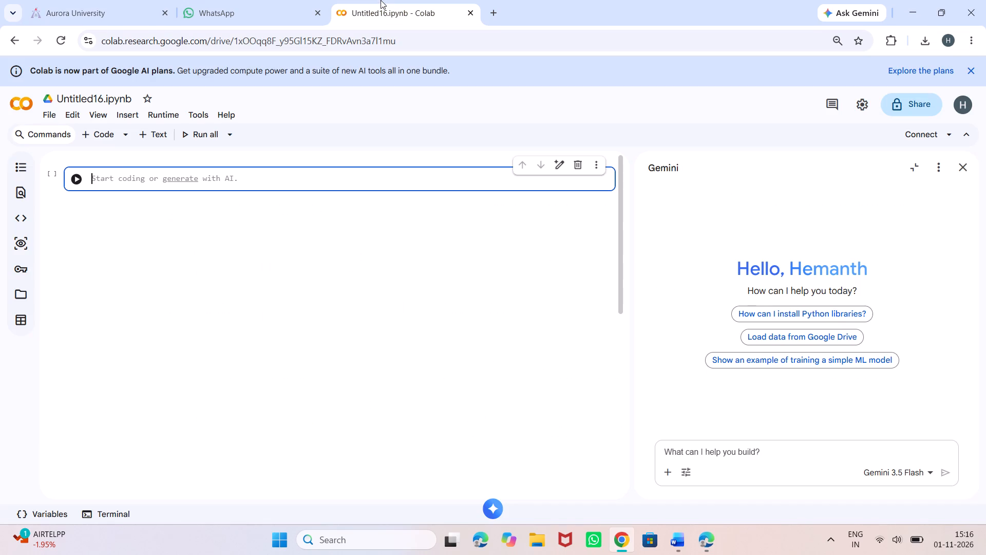
pyautogui.click(102, 98)
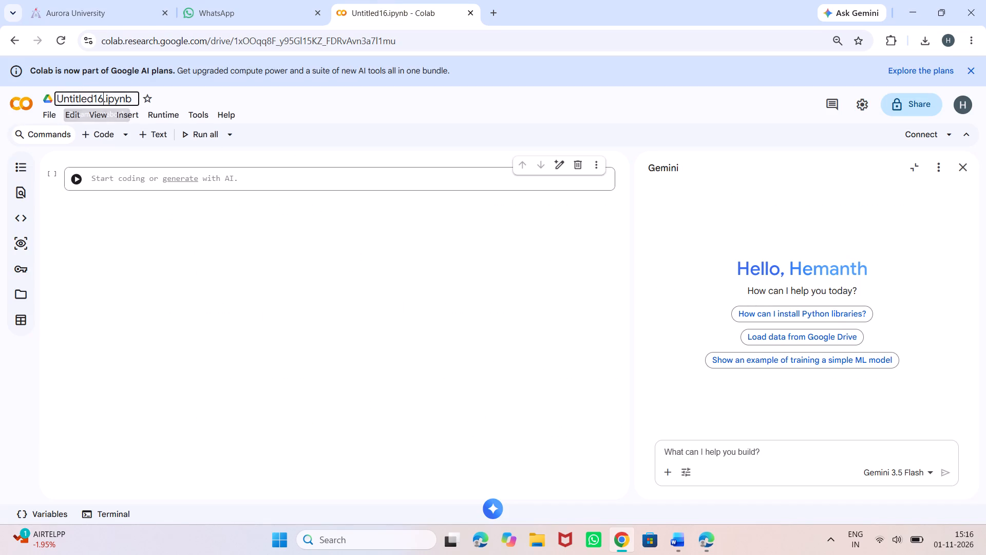
pyautogui.press('BackSpace')
pyautogui.press('BackSpace')
pyautogui.press('BackSpace')
pyautogui.press('BackSpace')
pyautogui.press('BackSpace')
pyautogui.press('BackSpace')
pyautogui.press('BackSpace')
pyautogui.press('BackSpace')
pyautogui.press('BackSpace')
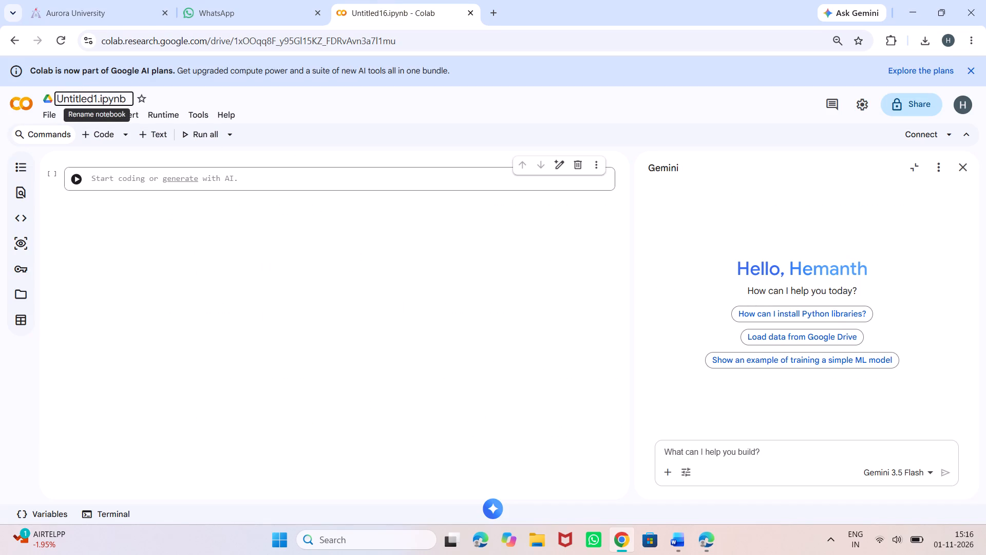
pyautogui.press('BackSpace')
pyautogui.press('BackSpace')
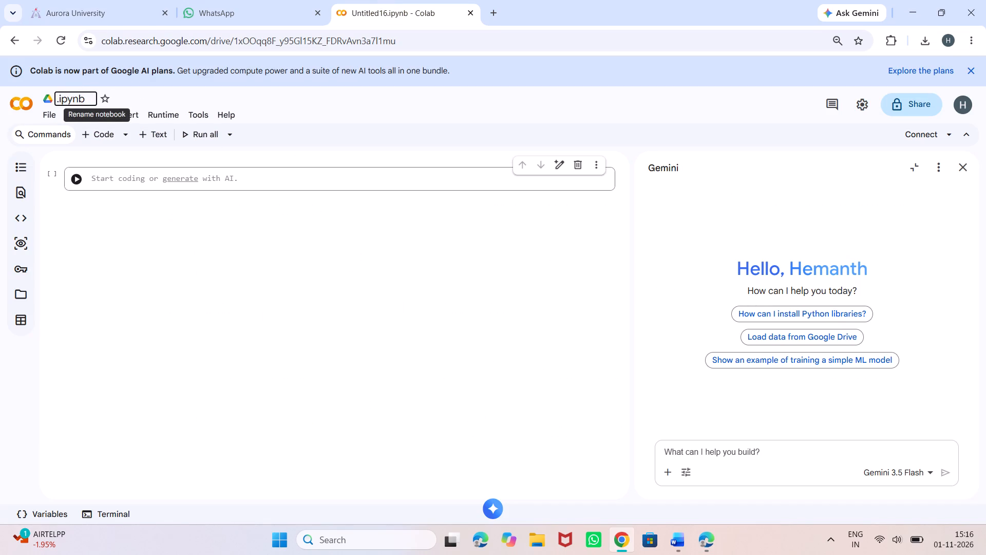
pyautogui.hotkey('ctrl', 'v')
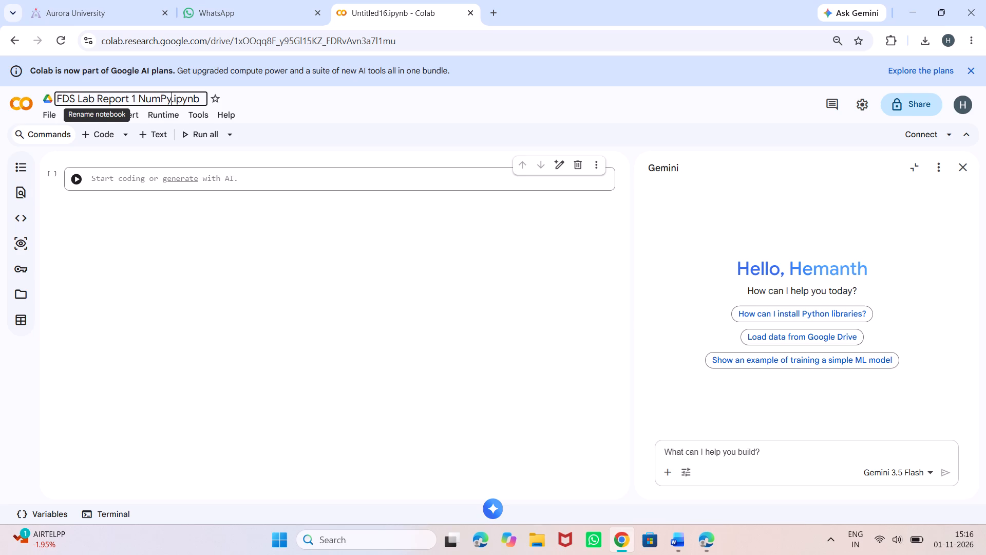
pyautogui.press('Return')
# Copy the line "import numpy as np" from the shared notebook in Edge into the first cell of the new notebook in Chrome.
pyautogui.click(126, 179)
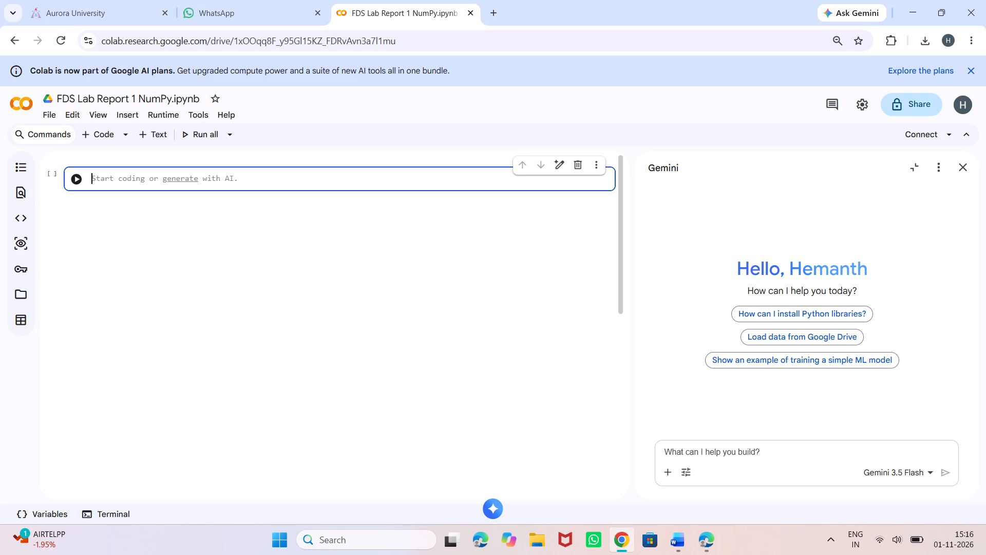
pyautogui.click(161, 22)
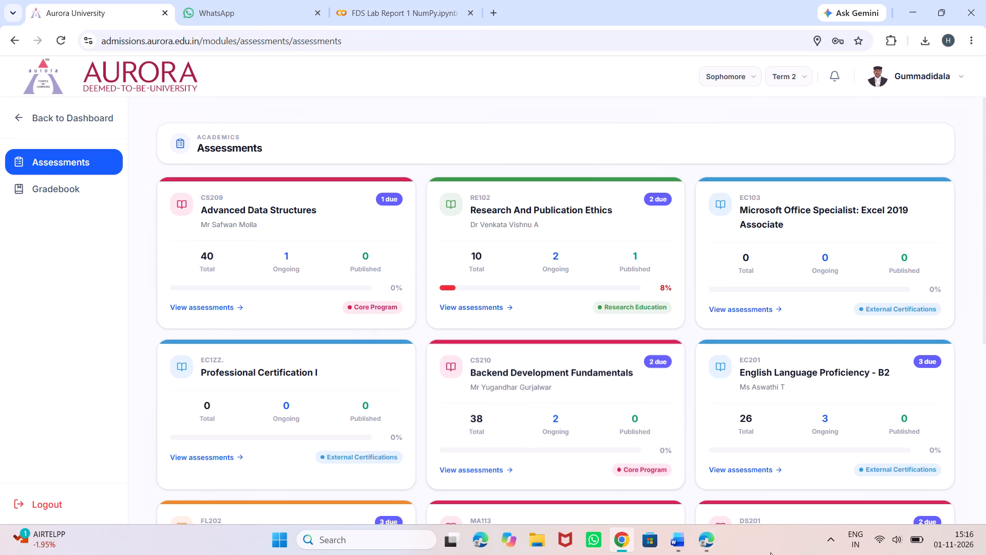
pyautogui.click(698, 530)
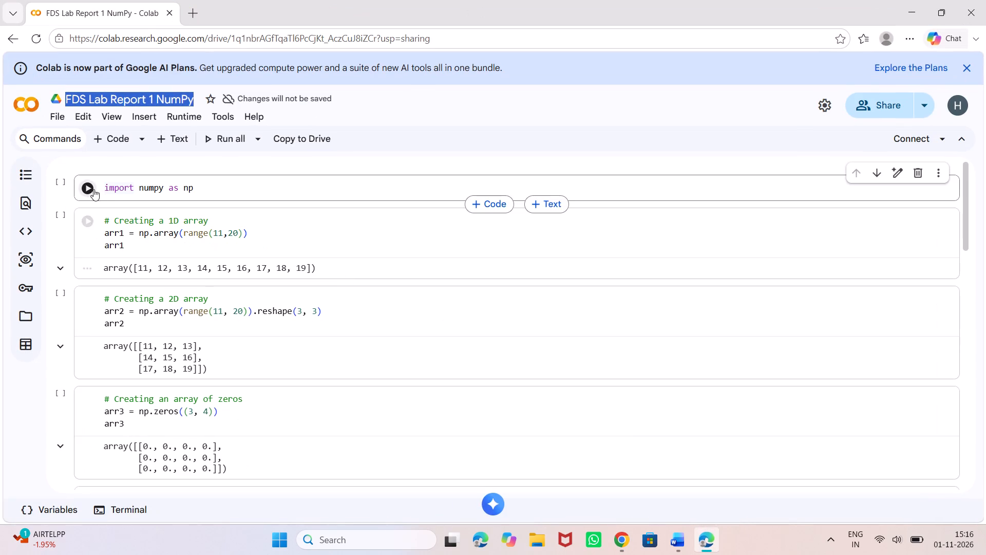
pyautogui.moveTo(104, 188); pyautogui.dragTo(221, 186)
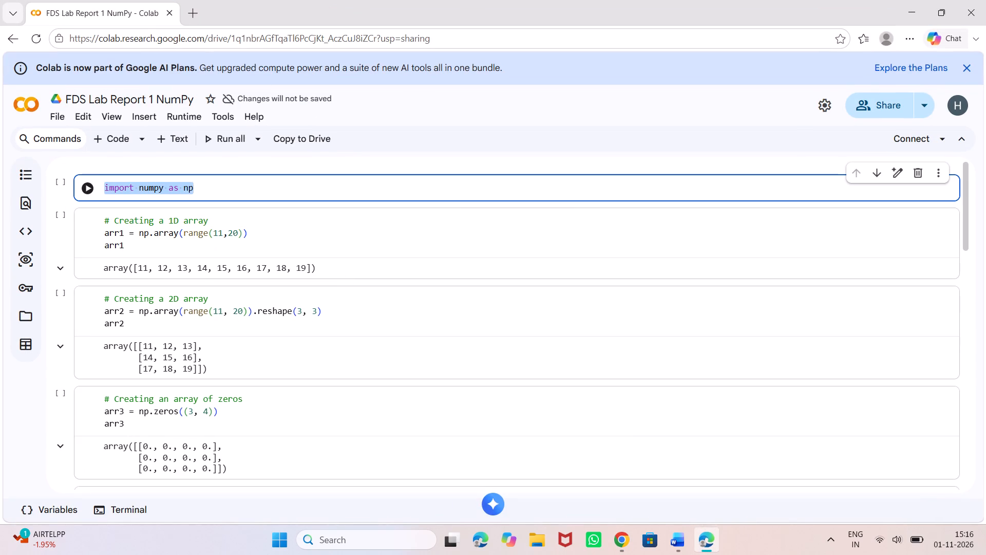
pyautogui.hotkey('ctrl', 'c')
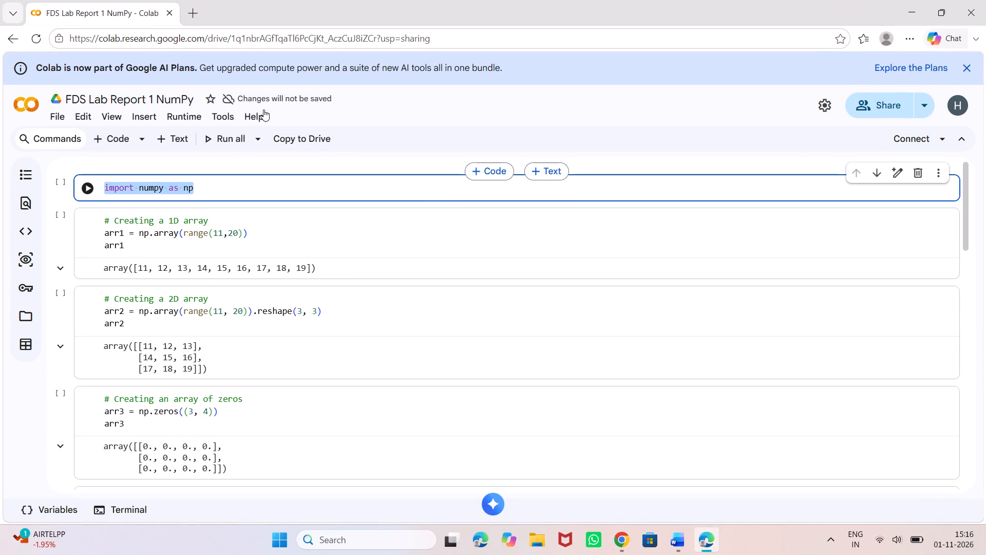
pyautogui.click(667, 543)
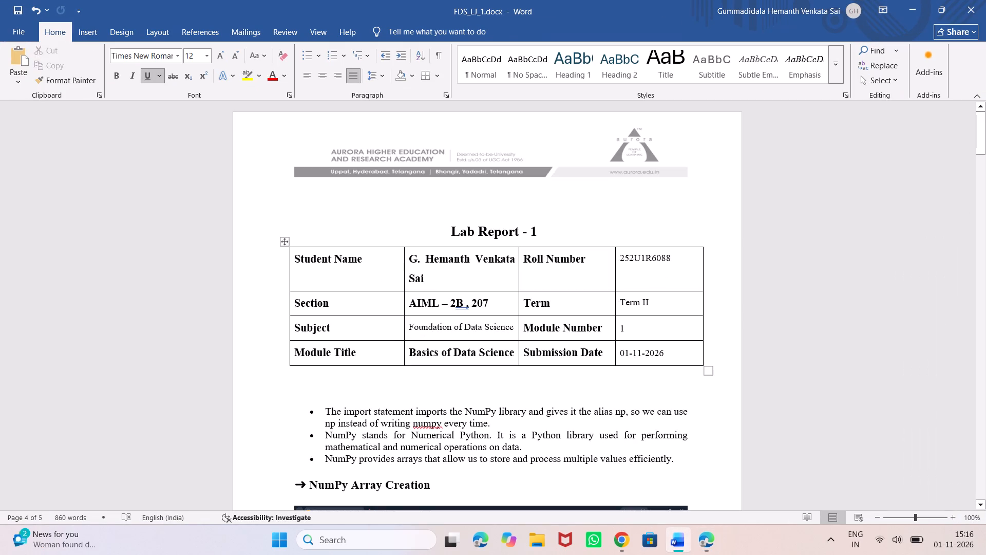
pyautogui.click(619, 536)
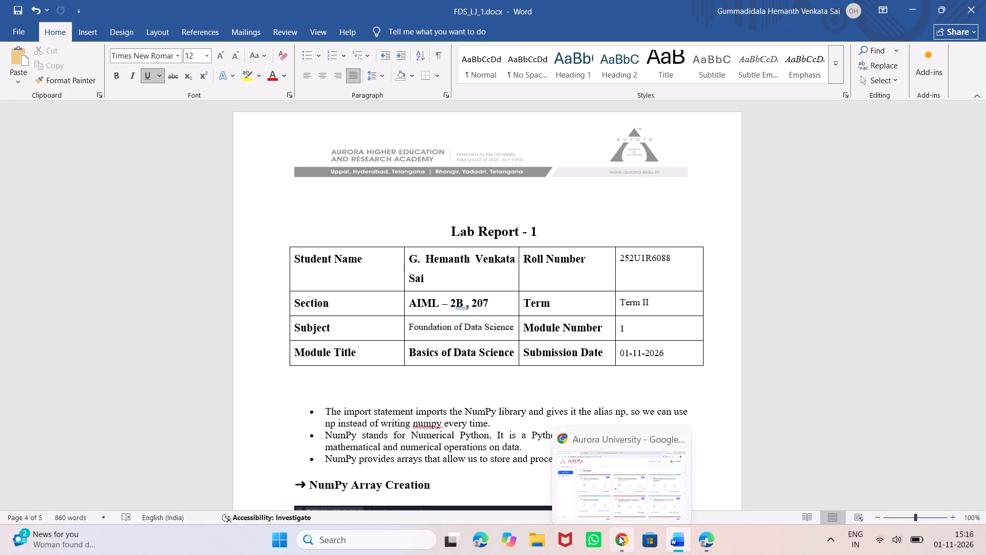
pyautogui.click(419, 0)
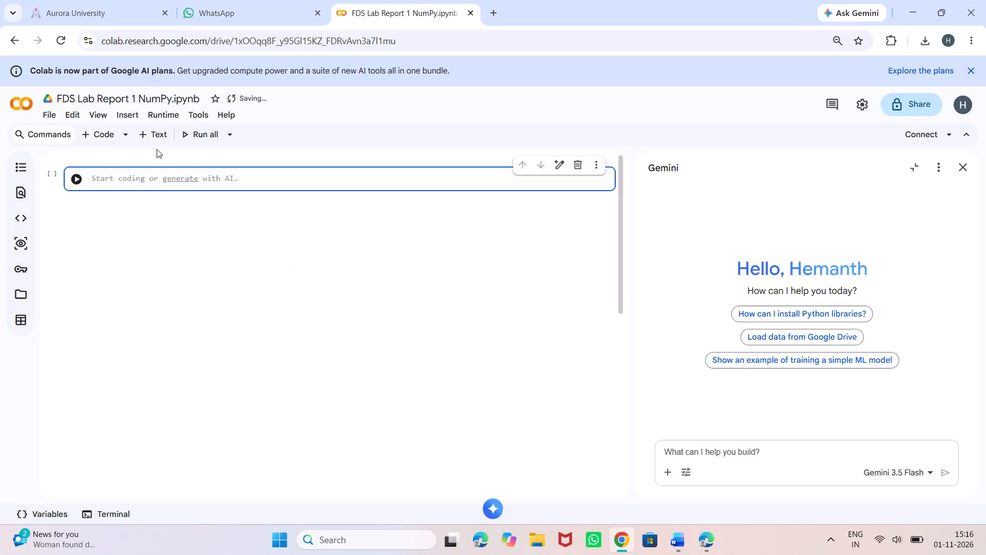
pyautogui.click(98, 179)
pyautogui.click(91, 176)
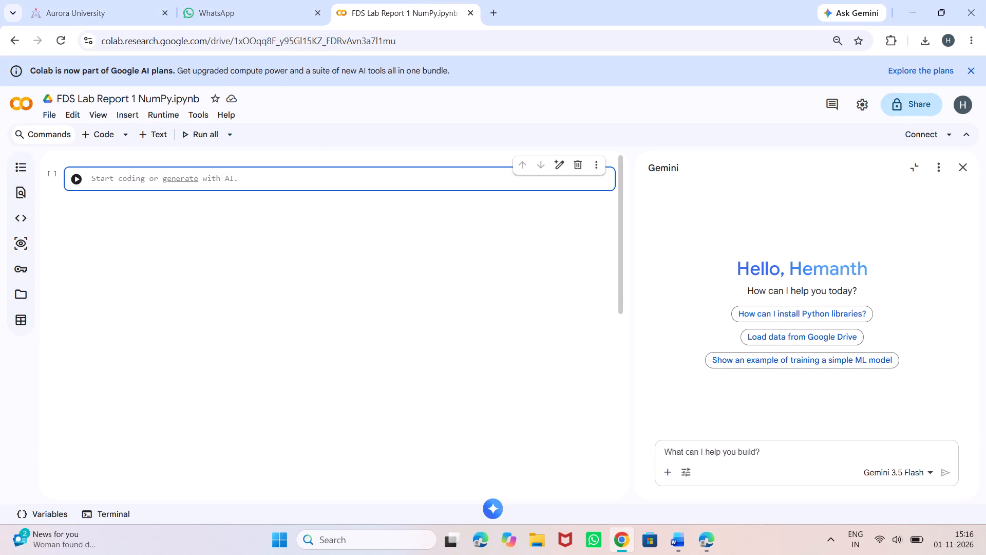
pyautogui.hotkey('ctrl', 'v')
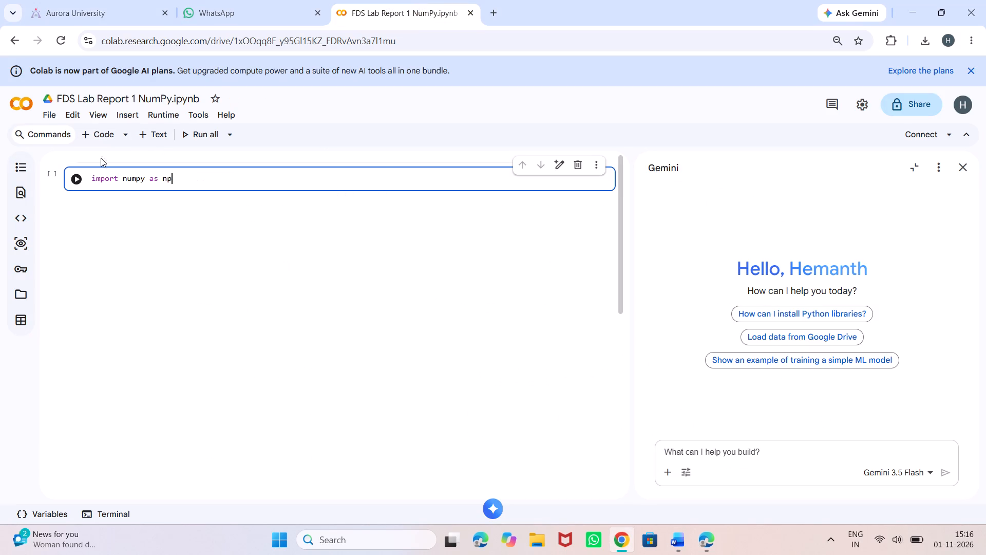
# Add a second code cell to the new notebook and copy the shared notebook's "Creating a 1D array" code from Edge into it.
pyautogui.click(99, 140)
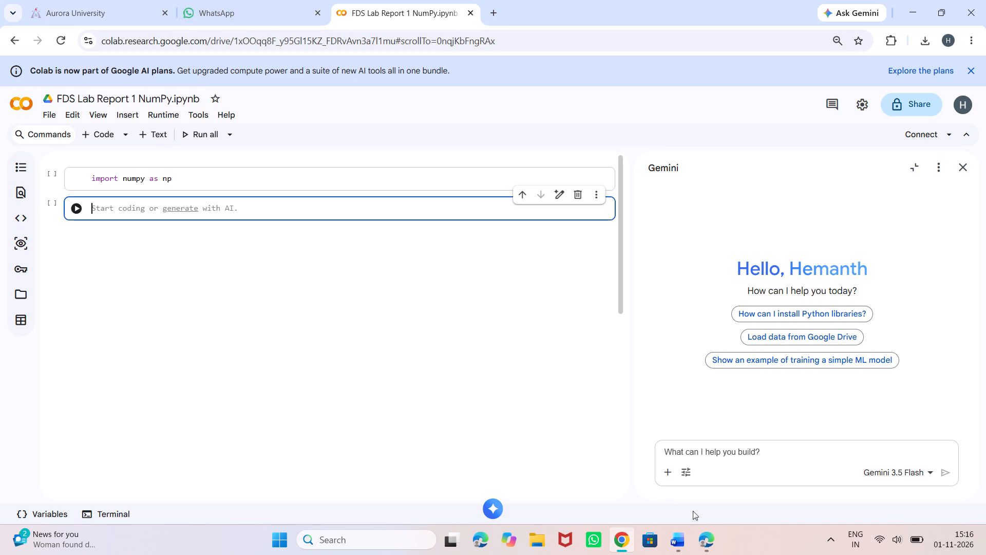
pyautogui.click(707, 523)
pyautogui.click(707, 539)
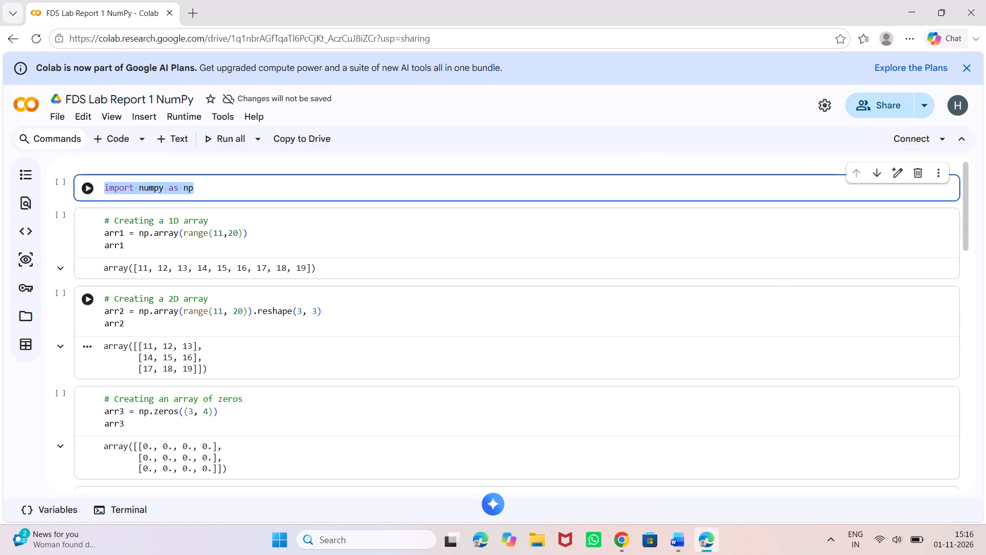
pyautogui.click(106, 219)
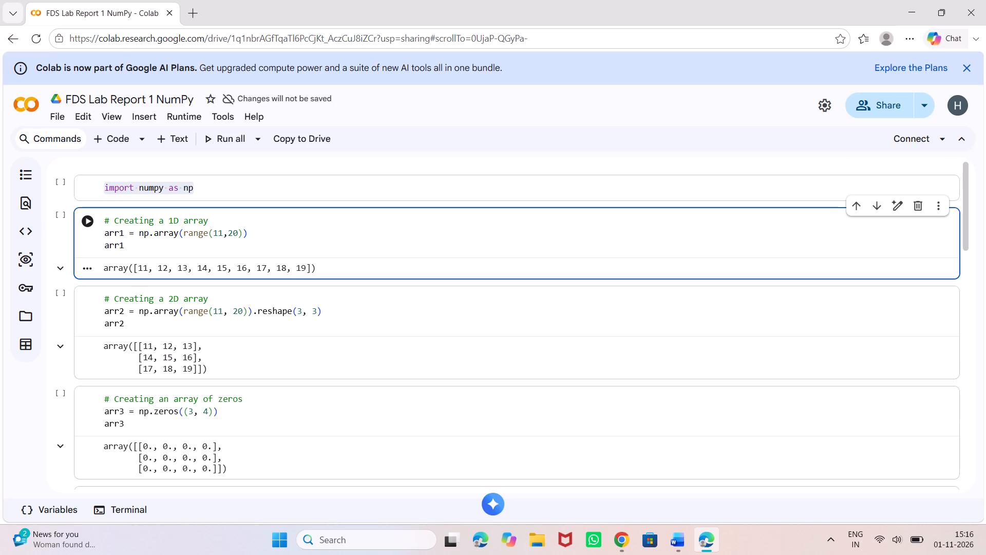
pyautogui.moveTo(106, 219); pyautogui.dragTo(240, 248)
pyautogui.hotkey('ctrl', 'c')
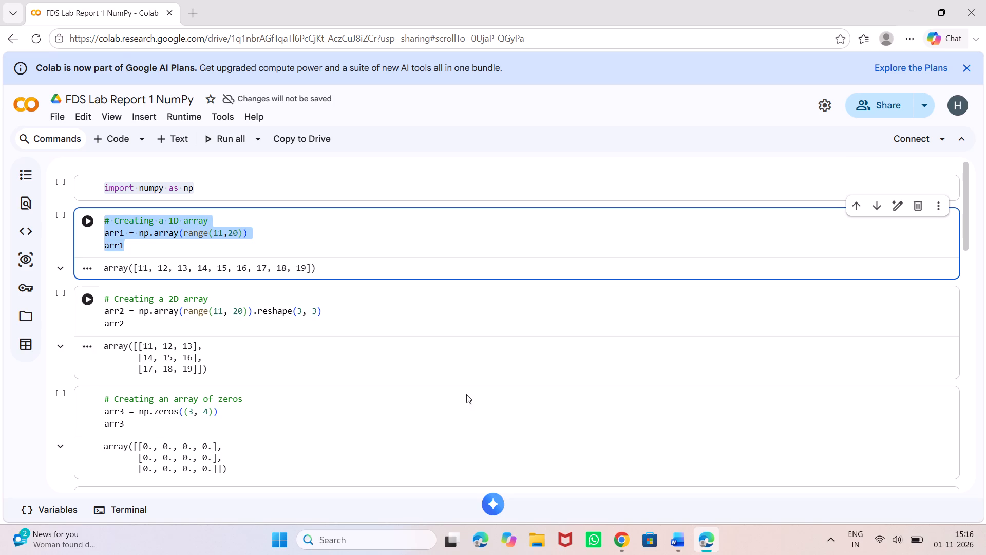
pyautogui.click(684, 531)
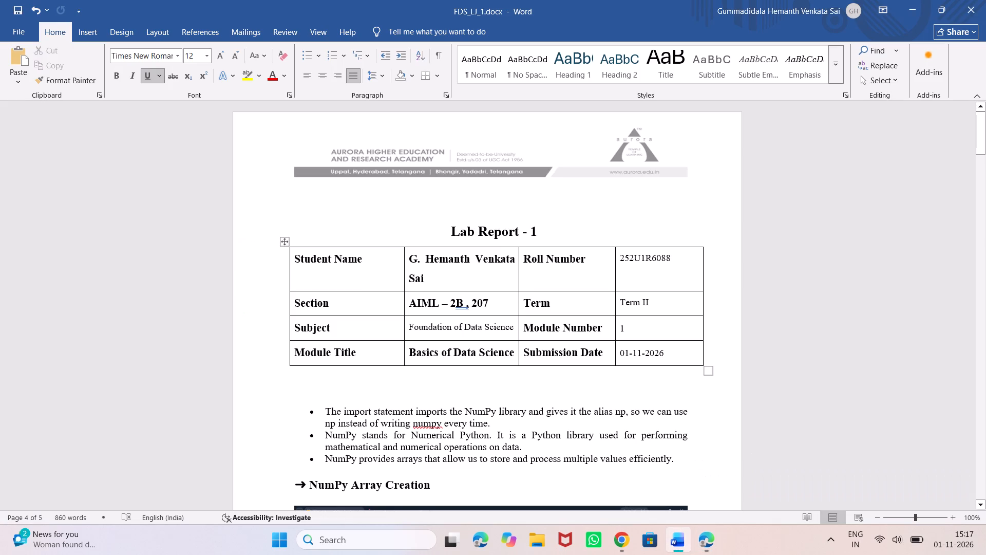
pyautogui.click(625, 554)
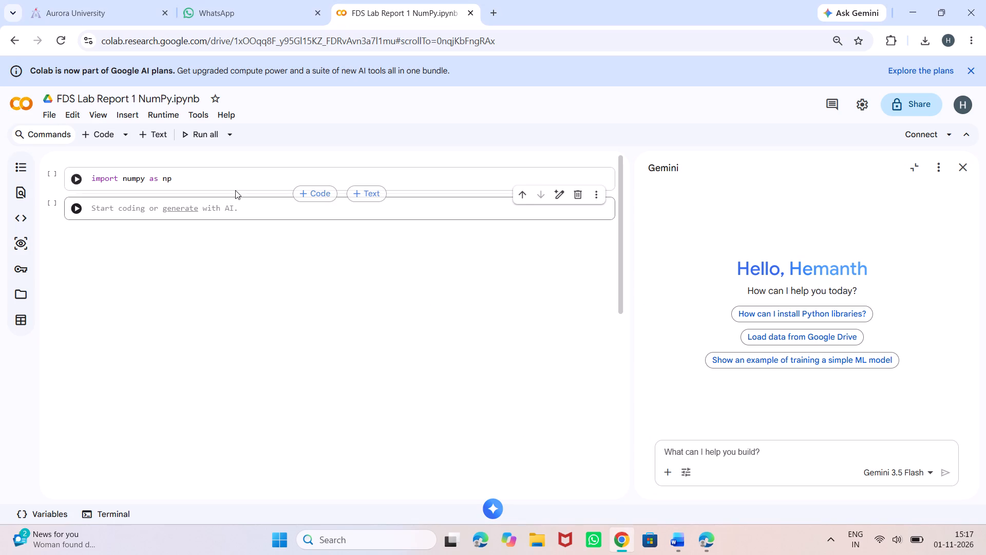
pyautogui.click(91, 208)
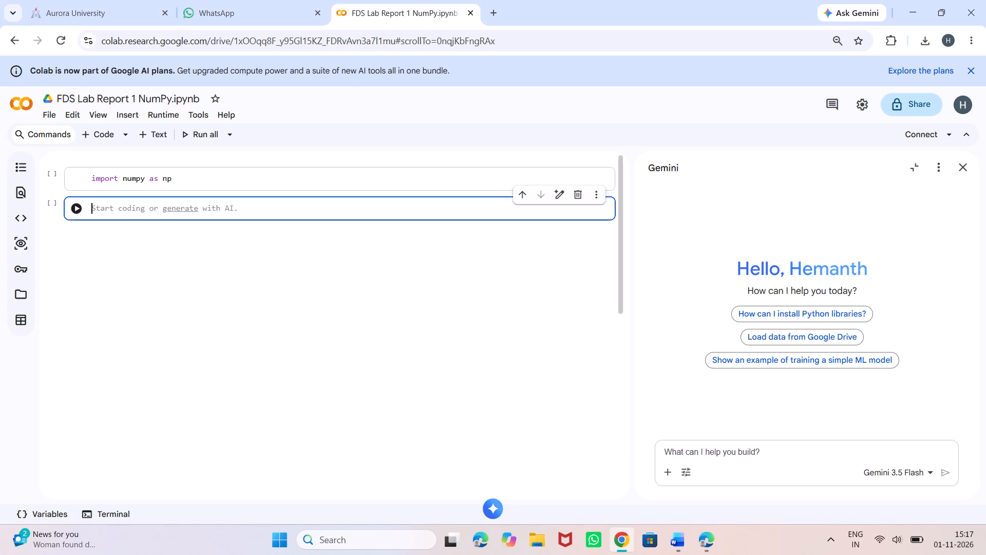
pyautogui.hotkey('ctrl', 'v')
# Delete the "# Creating a 1D array" comment and its empty line from the second cell, keeping only the arr1 code.
pyautogui.moveTo(185, 210); pyautogui.dragTo(153, 203)
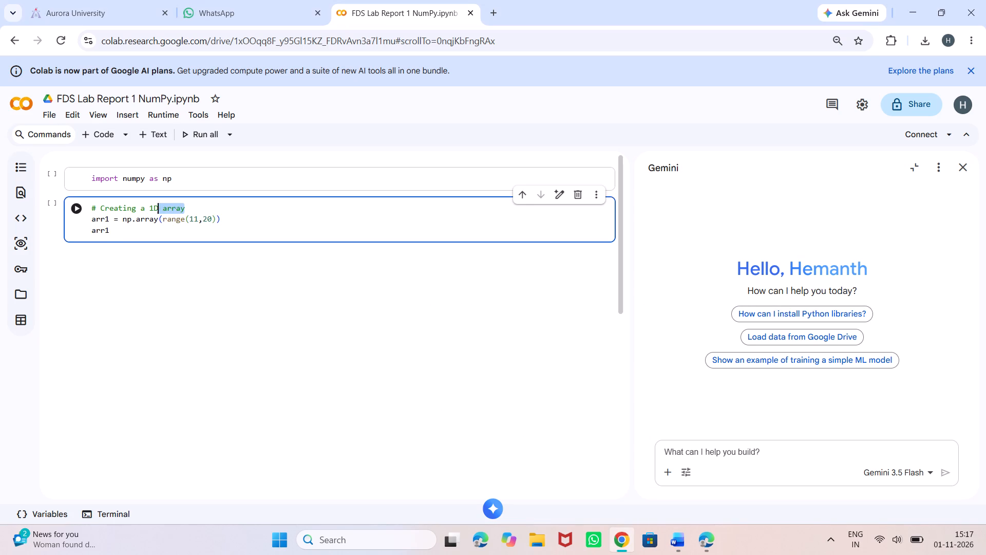
pyautogui.moveTo(153, 203); pyautogui.dragTo(92, 206)
pyautogui.press('Delete')
pyautogui.press('BackSpace')
pyautogui.press('BackSpace')
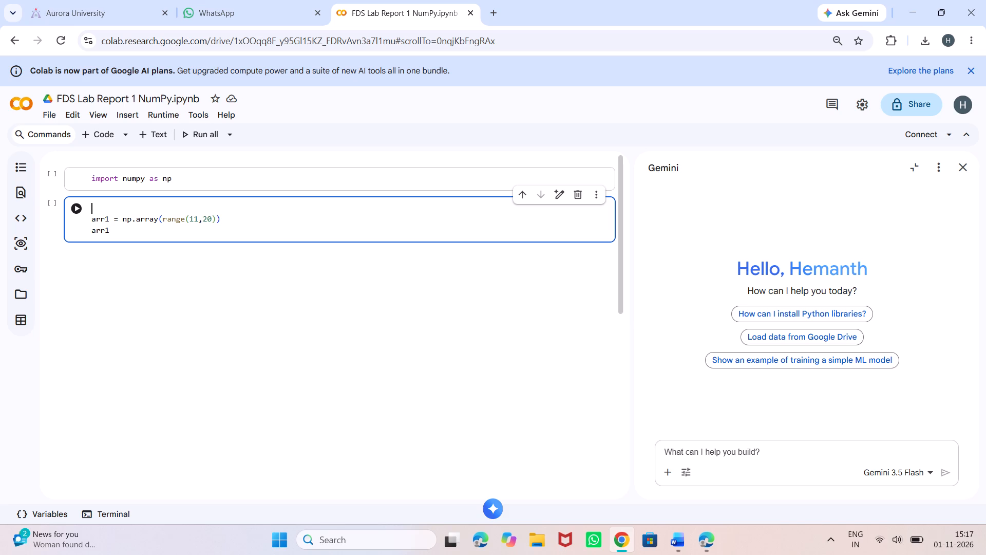
pyautogui.click(92, 218)
pyautogui.press('BackSpace')
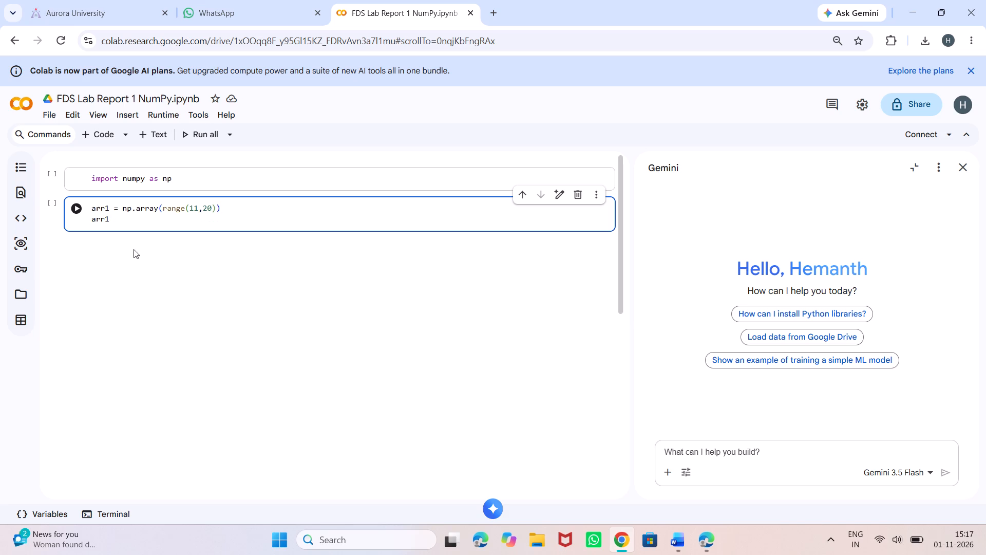
# Add a third code cell to the Chrome notebook and copy the two arr2 lines from Edge into it, without the "# Creating a 2D array" comment.
pyautogui.click(90, 138)
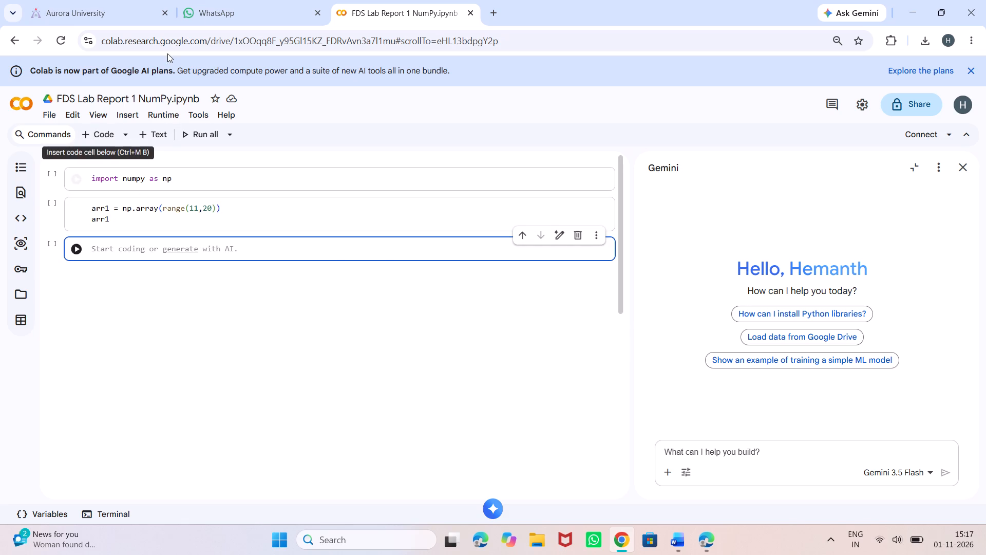
pyautogui.click(702, 547)
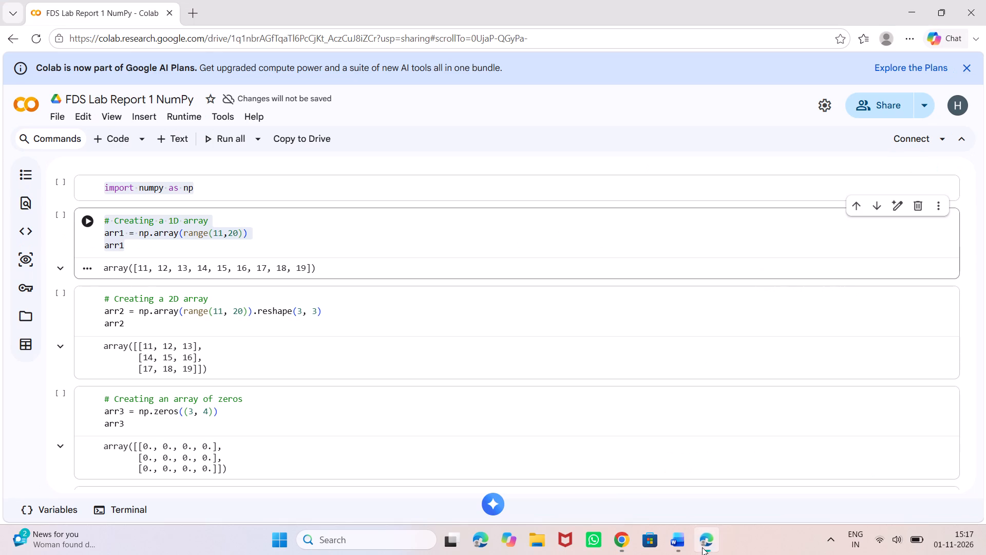
pyautogui.click(102, 313)
pyautogui.moveTo(105, 311); pyautogui.dragTo(128, 325)
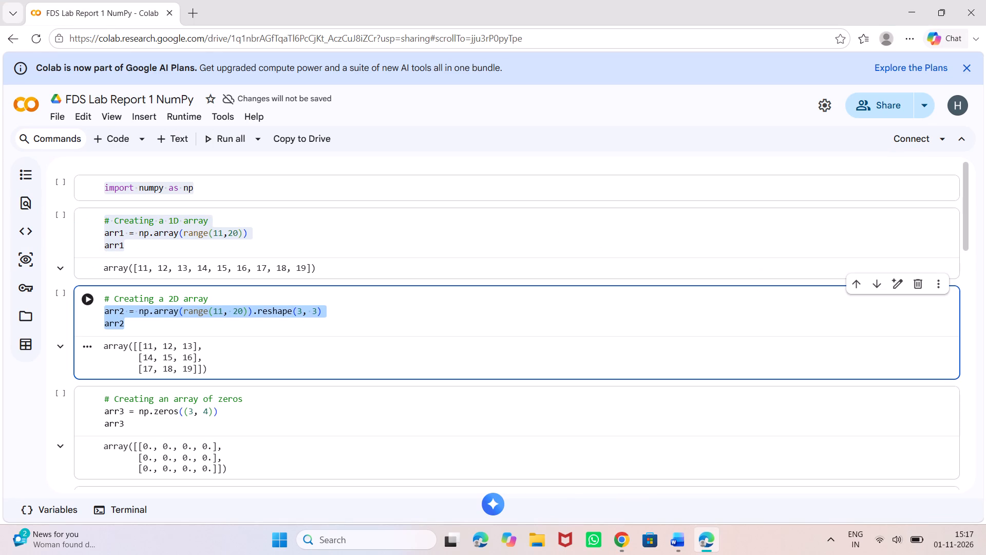
pyautogui.hotkey('ctrl', 'c')
pyautogui.click(620, 551)
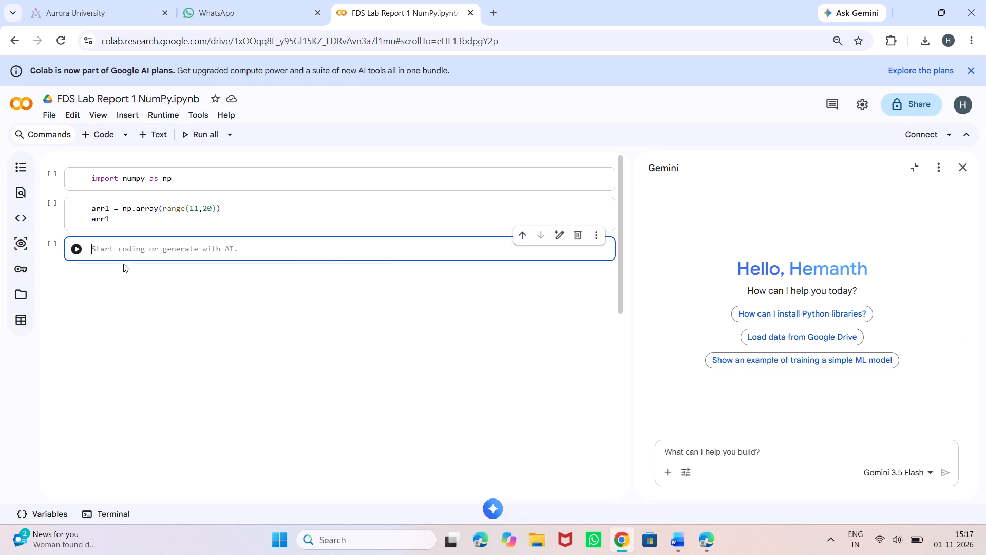
pyautogui.click(93, 250)
pyautogui.hotkey('ctrl', 'v')
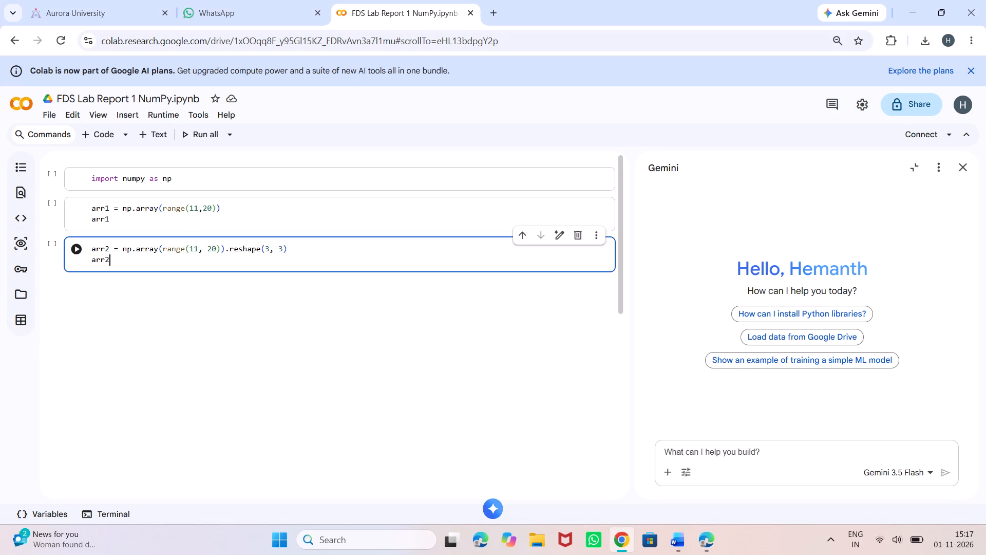
# Add a fourth code cell to the Chrome notebook and copy the two arr3 np.zeros((3, 4)) lines from Edge into it, without the comment.
pyautogui.click(91, 134)
pyautogui.click(711, 533)
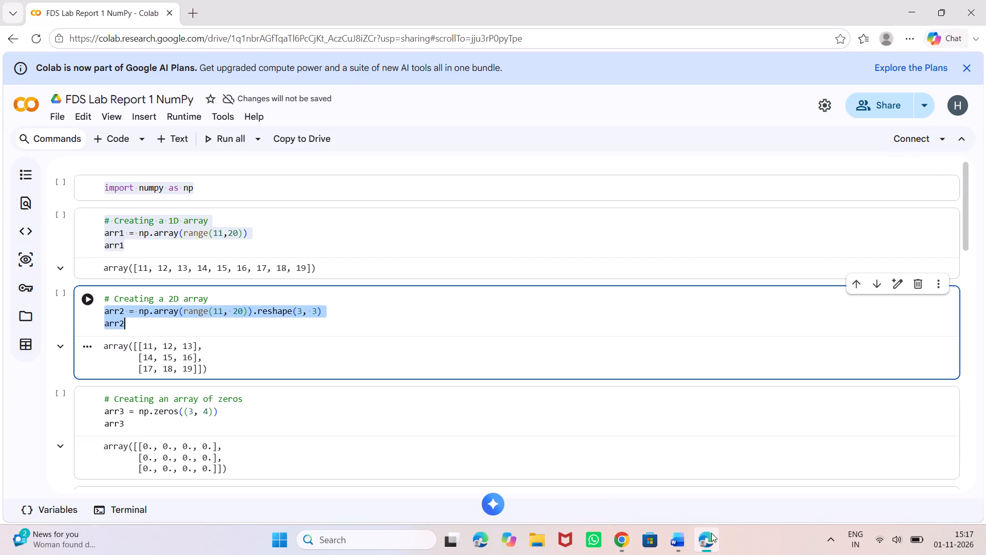
pyautogui.click(521, 378)
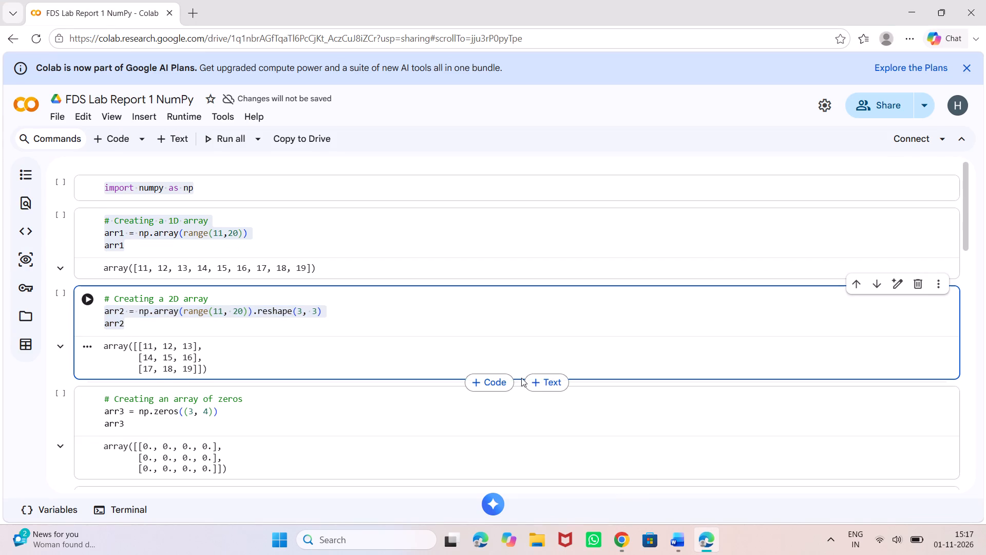
pyautogui.scroll(-1, 521, 378)
pyautogui.click(402, 327)
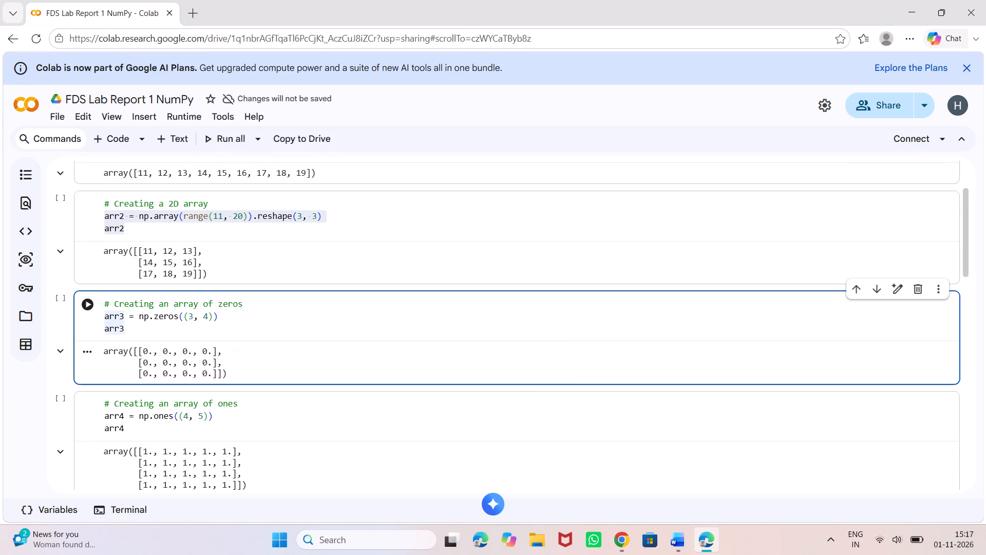
pyautogui.click(138, 334)
pyautogui.click(102, 318)
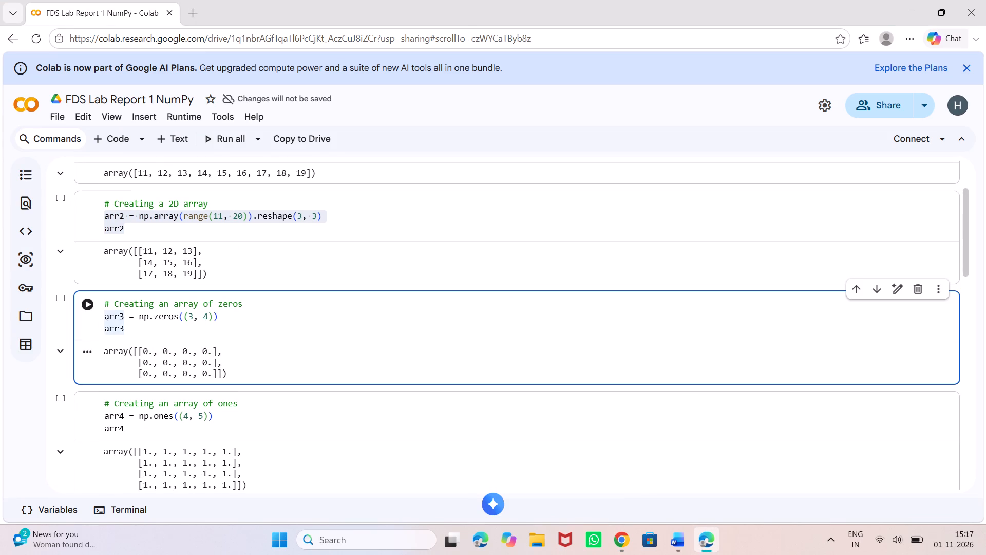
pyautogui.click(103, 316)
pyautogui.click(107, 316)
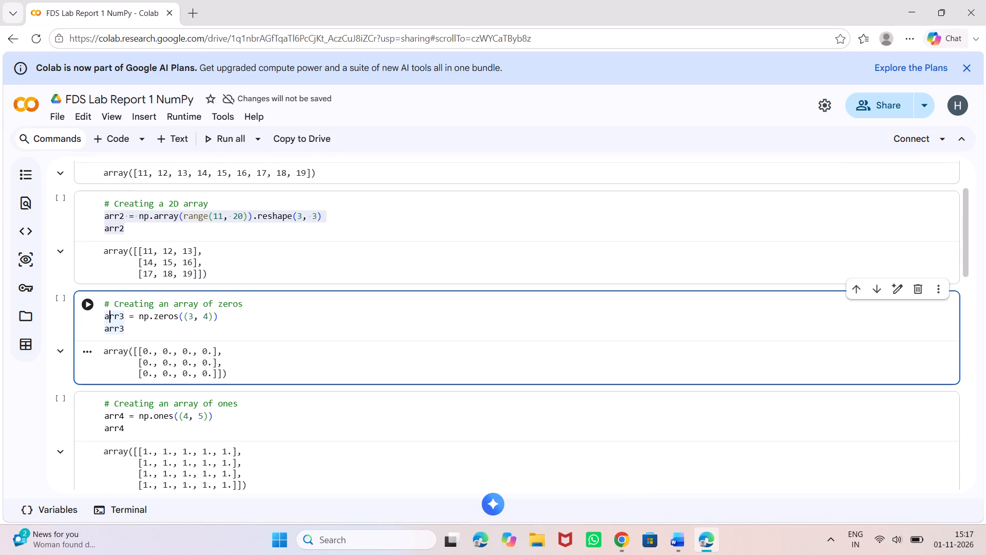
pyautogui.click(101, 316)
pyautogui.moveTo(105, 319); pyautogui.dragTo(139, 329)
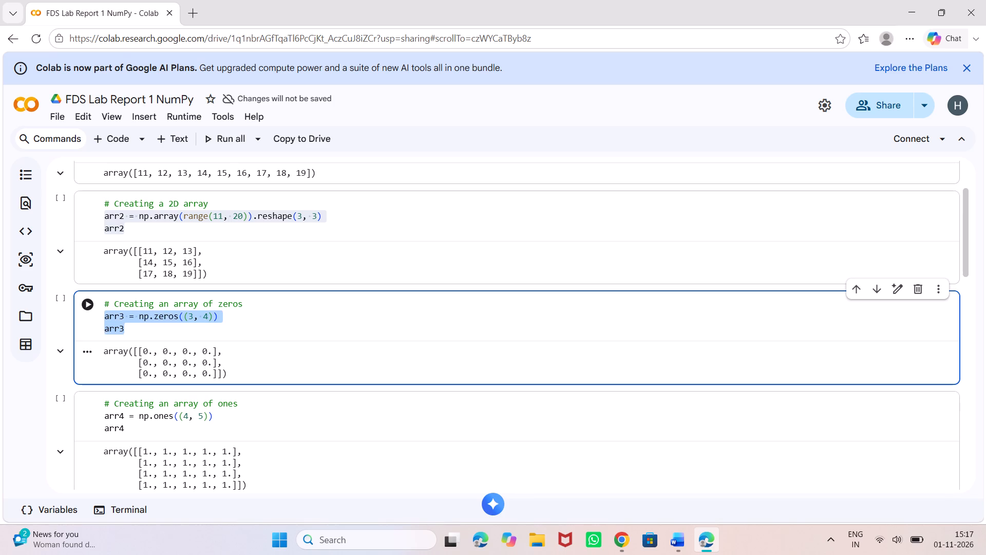
pyautogui.hotkey('ctrl', 'c')
pyautogui.click(670, 535)
pyautogui.click(617, 542)
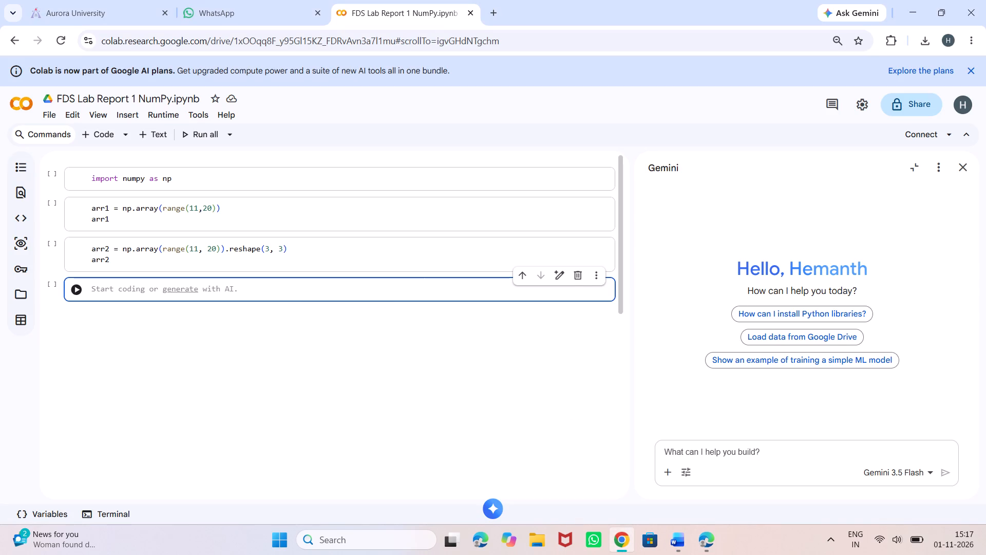
pyautogui.click(91, 288)
pyautogui.click(91, 289)
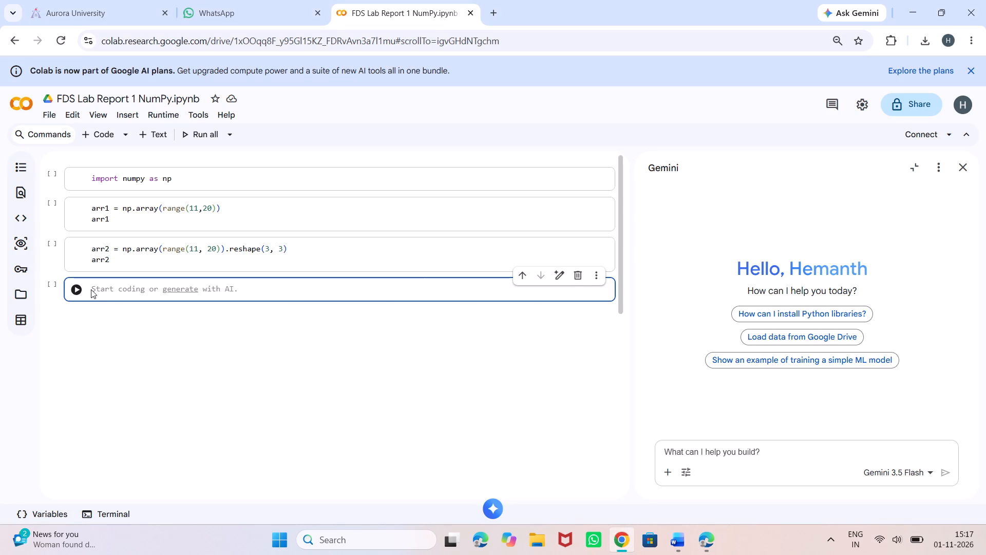
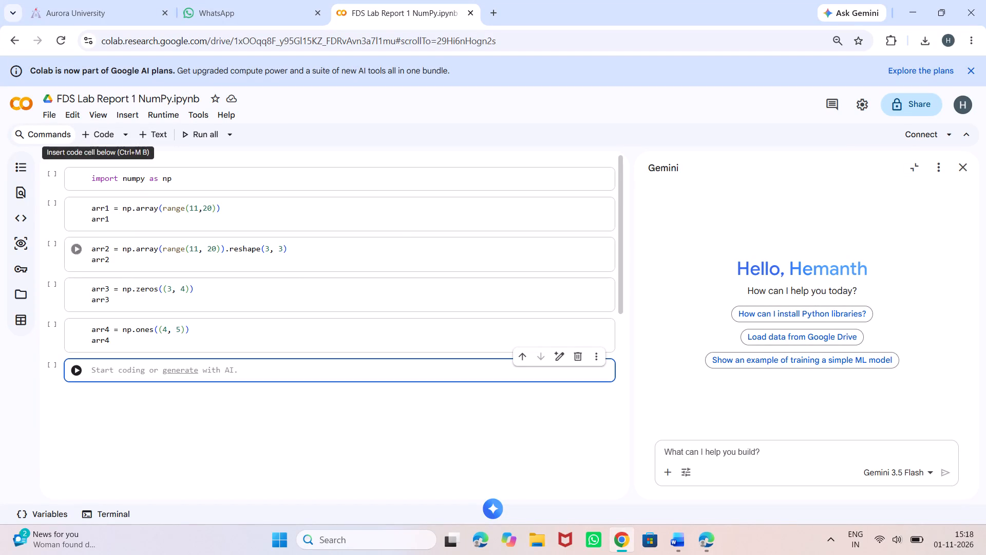
# Copy the five "Numpy Attributes" print lines from the shared notebook in Edge into the empty sixth cell in Chrome, without the comment.
pyautogui.click(697, 549)
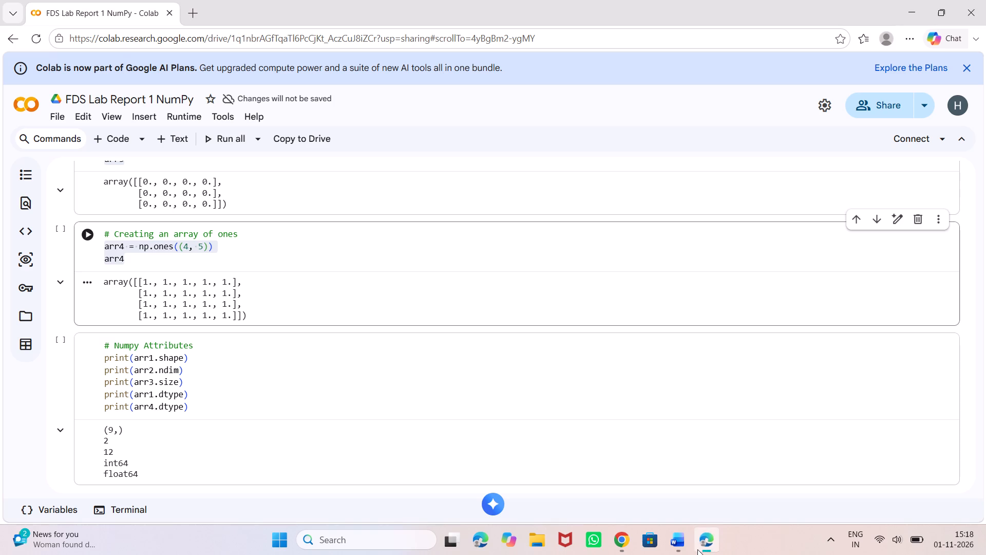
pyautogui.click(236, 386)
pyautogui.scroll(-1, 236, 386)
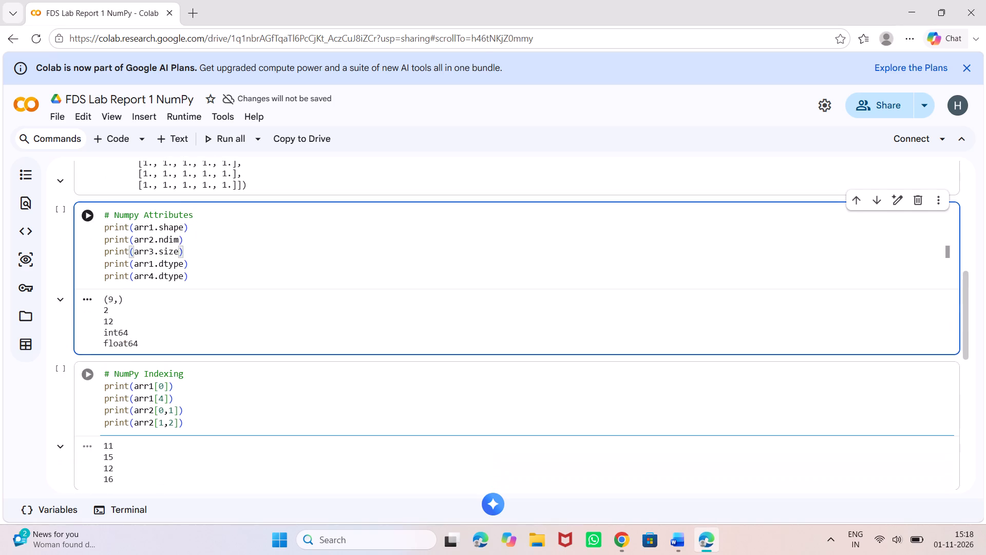
pyautogui.click(102, 226)
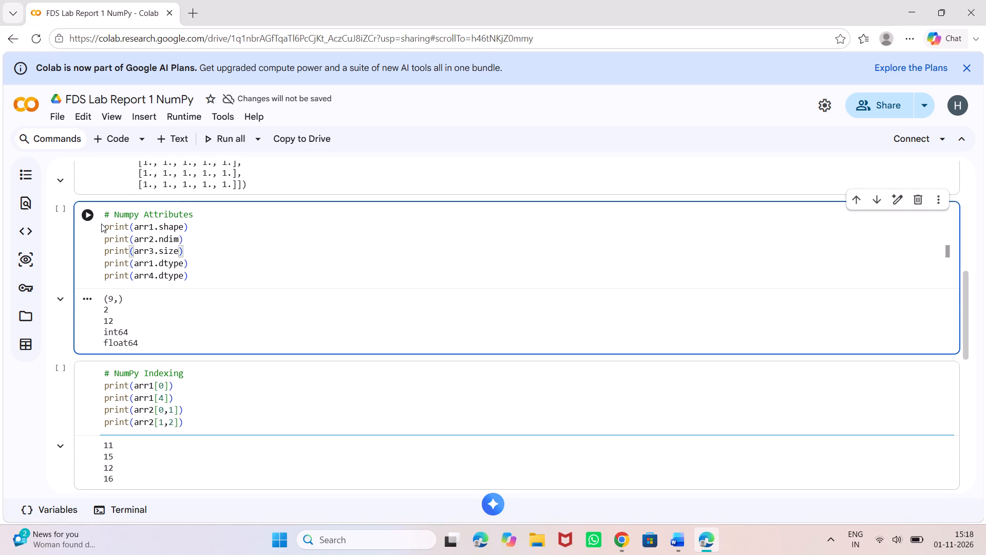
pyautogui.click(103, 225)
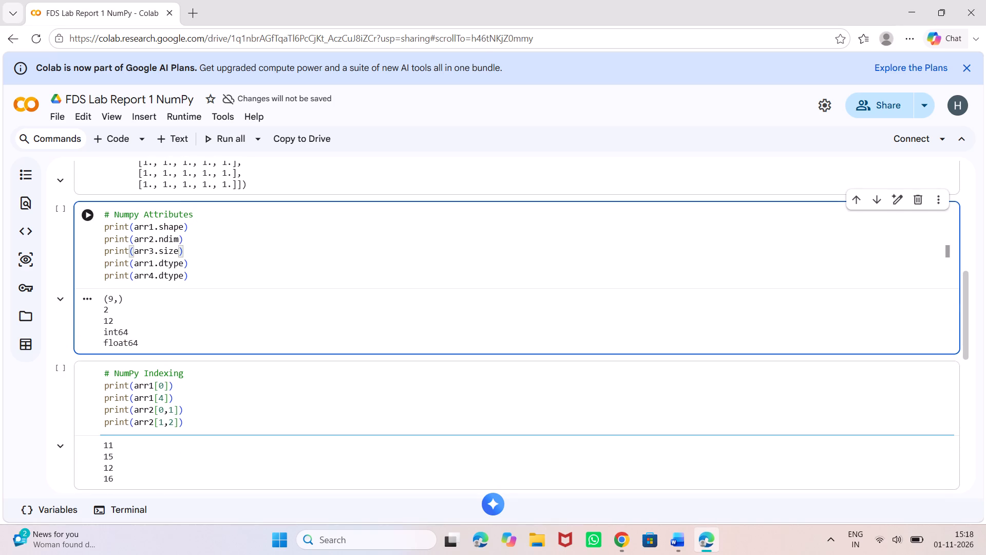
pyautogui.click(102, 224)
pyautogui.moveTo(105, 224); pyautogui.dragTo(197, 280)
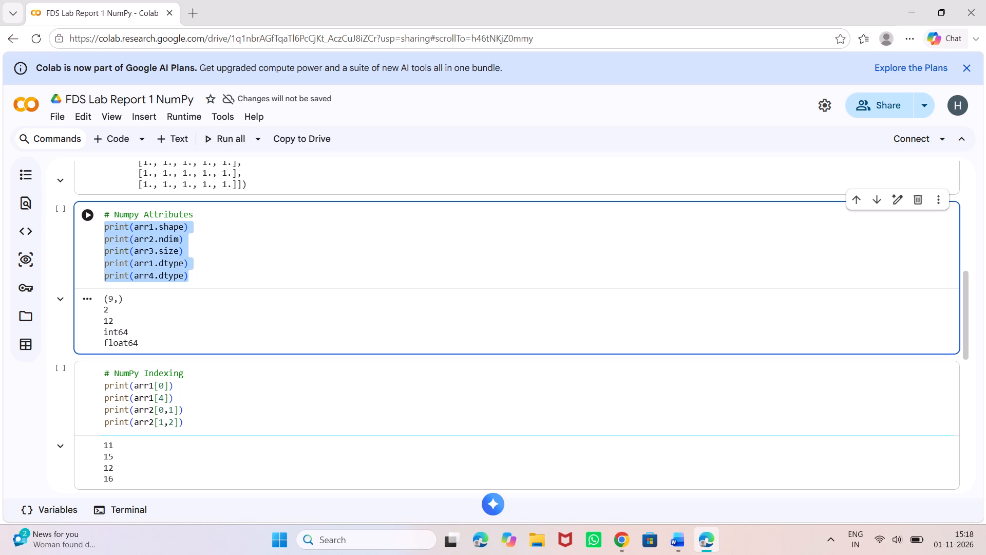
pyautogui.hotkey('ctrl', 'c')
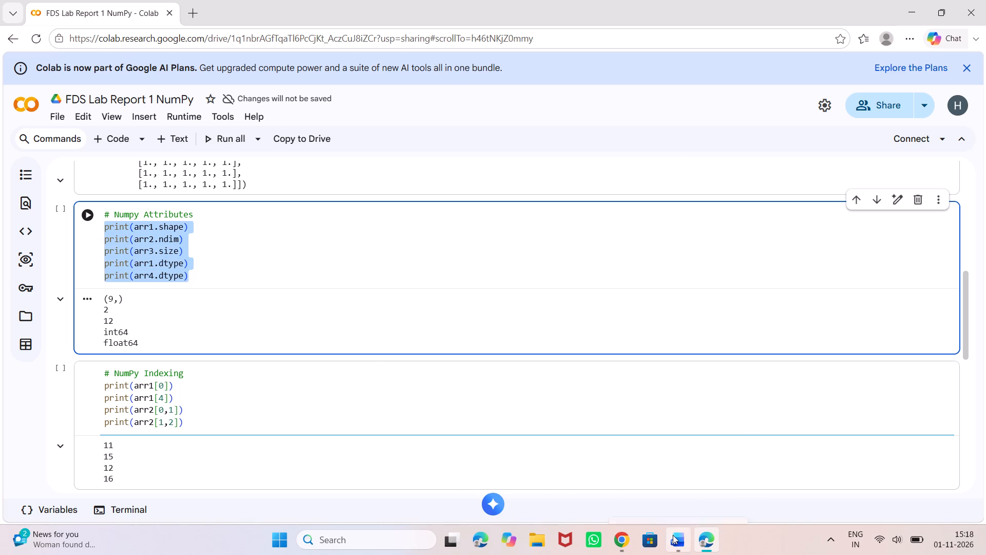
pyautogui.click(673, 535)
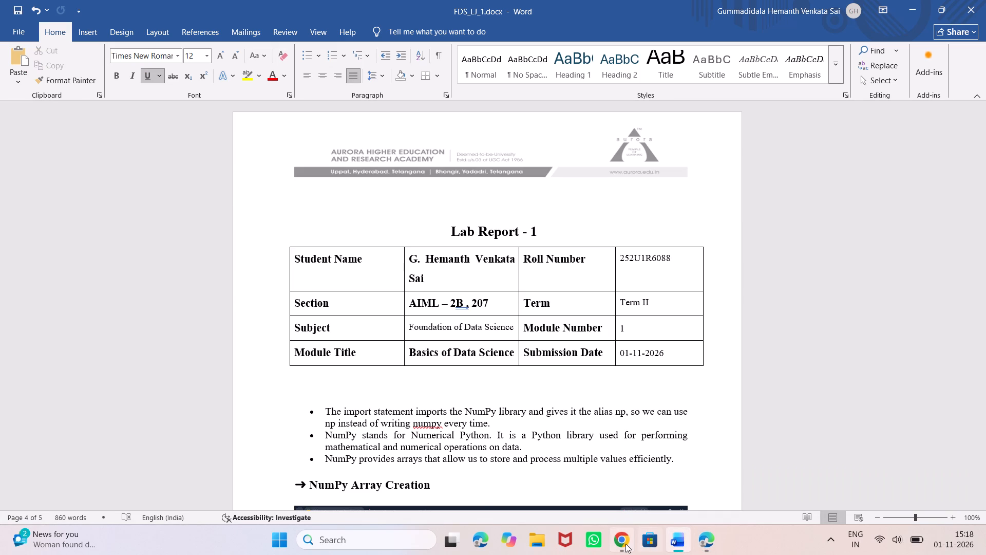
pyautogui.click(625, 544)
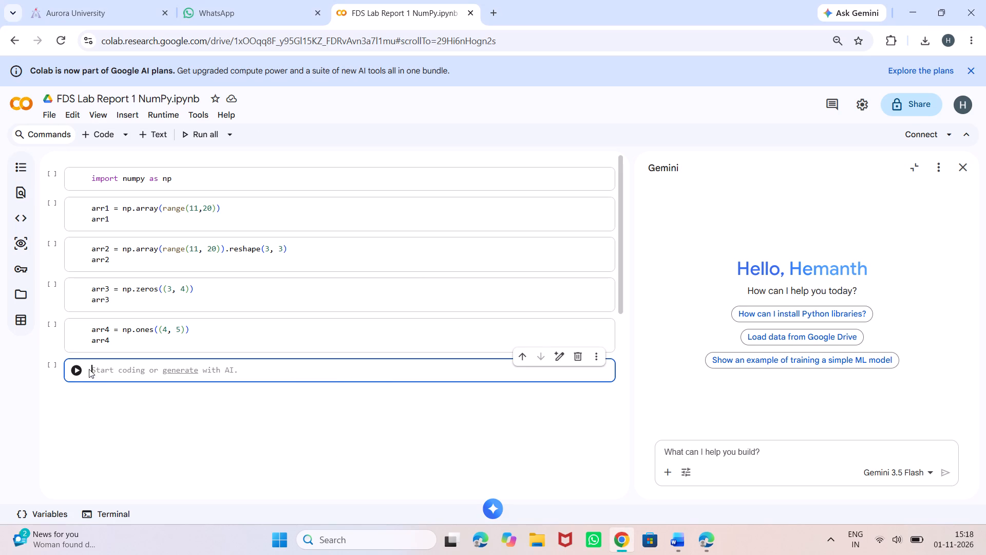
pyautogui.click(91, 371)
pyautogui.hotkey('ctrl', 'v')
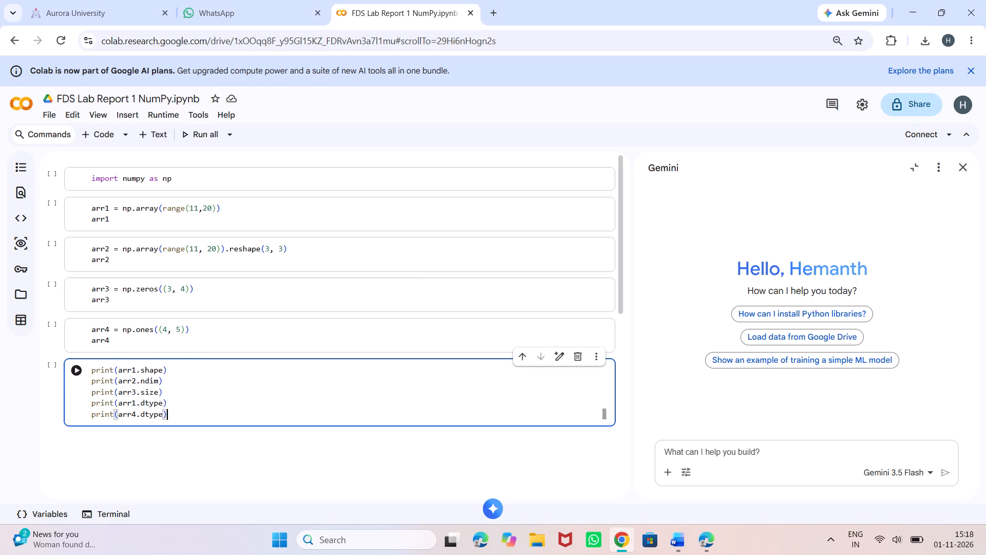
# Add a seventh code cell to the Chrome notebook and copy the four "NumPy Indexing" print lines from Edge into it, without the comment.
pyautogui.click(113, 139)
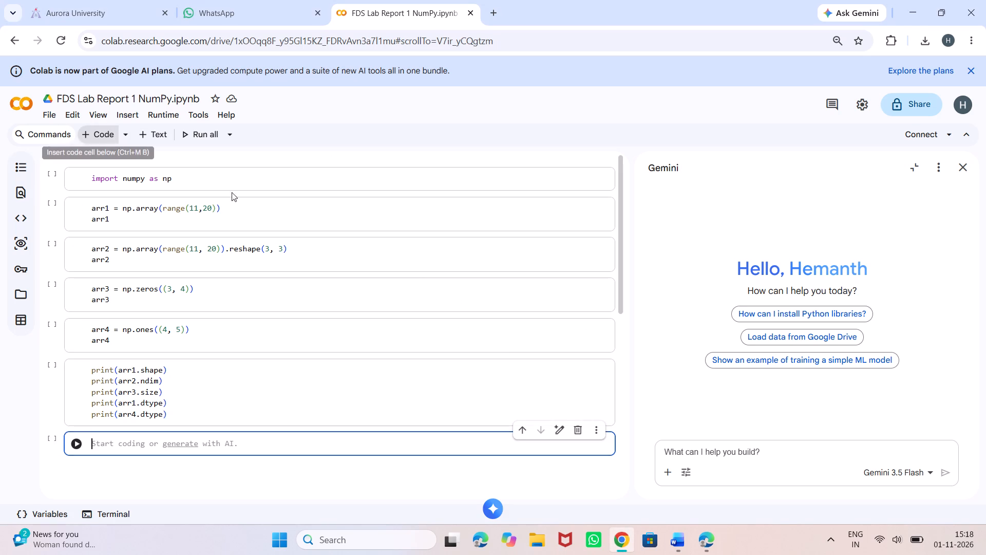
pyautogui.click(690, 554)
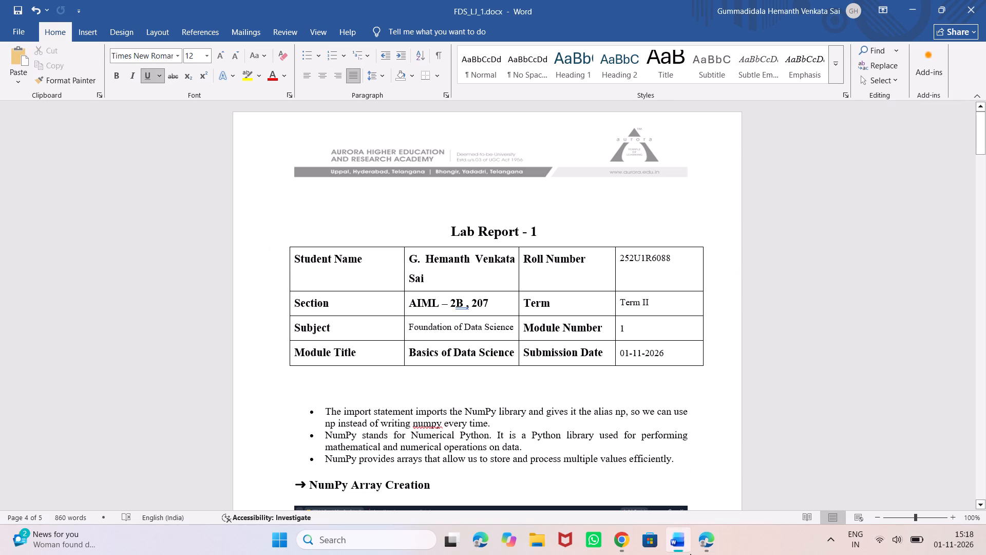
pyautogui.click(699, 548)
pyautogui.click(252, 392)
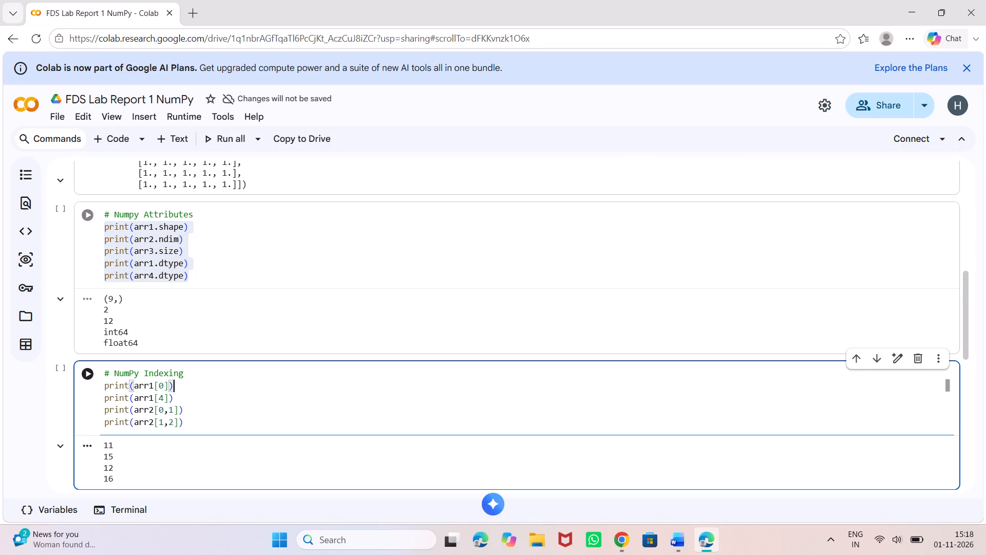
pyautogui.click(102, 385)
pyautogui.click(101, 383)
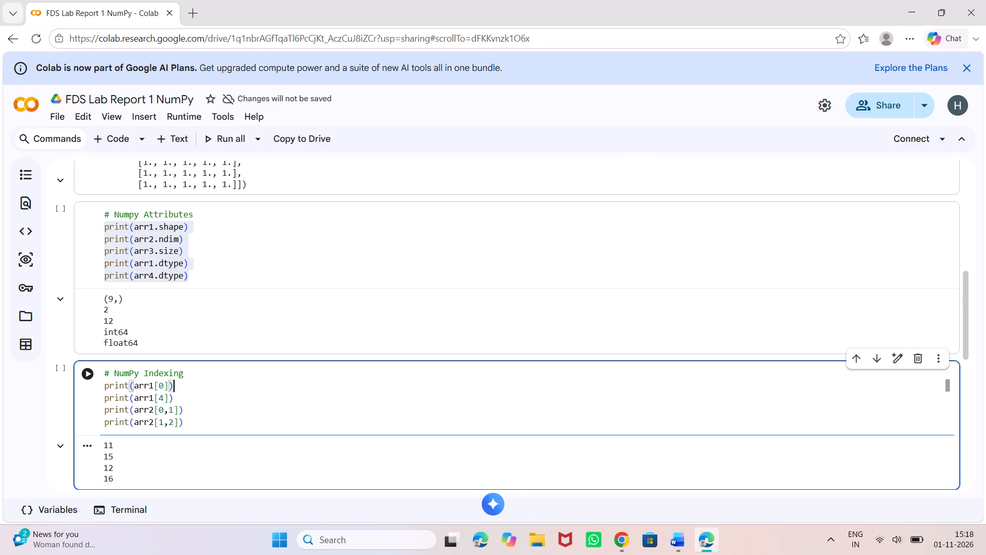
pyautogui.click(104, 384)
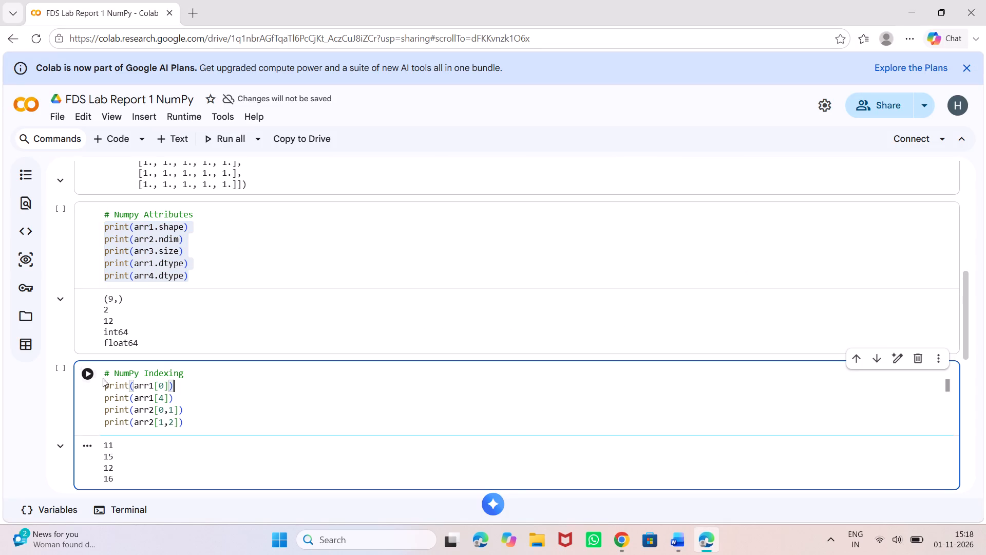
pyautogui.click(104, 385)
pyautogui.click(104, 385)
pyautogui.moveTo(105, 385); pyautogui.dragTo(115, 389)
pyautogui.moveTo(115, 389); pyautogui.dragTo(188, 425)
pyautogui.hotkey('ctrl', 'c')
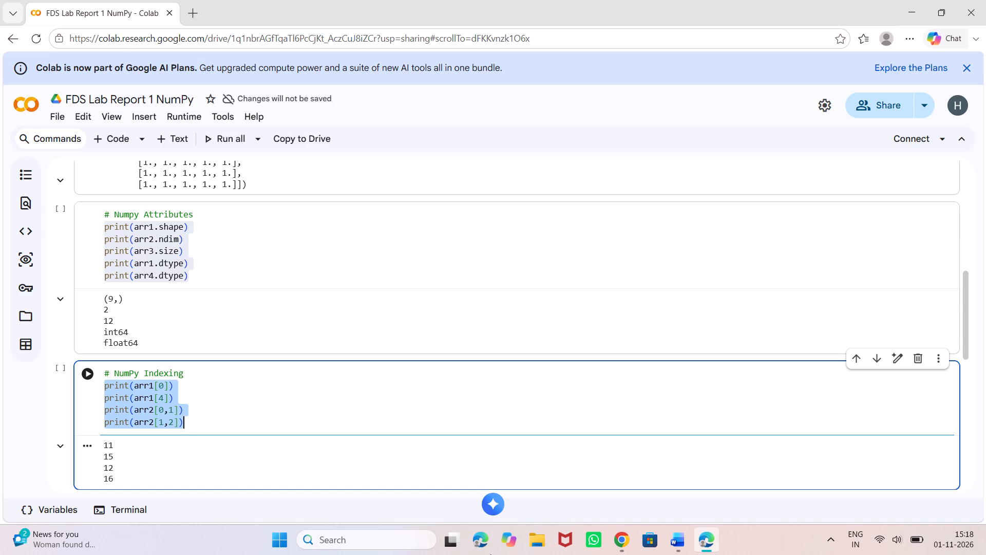
pyautogui.click(675, 524)
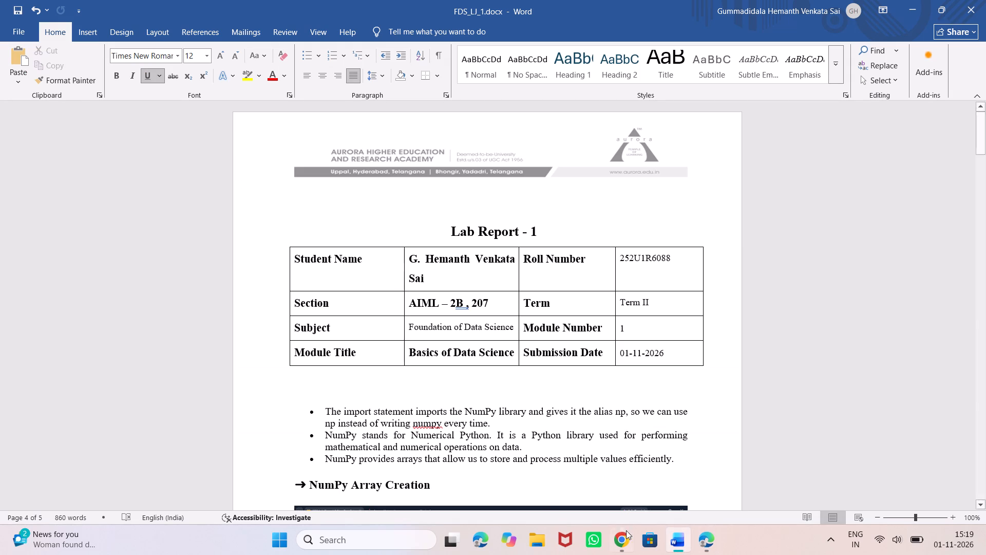
pyautogui.click(624, 538)
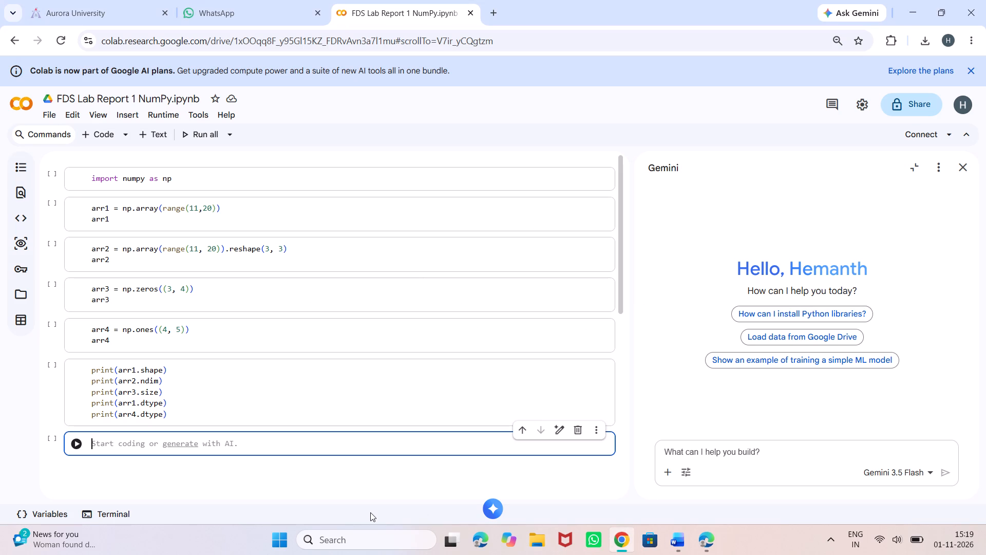
pyautogui.click(93, 440)
pyautogui.hotkey('ctrl', 'v')
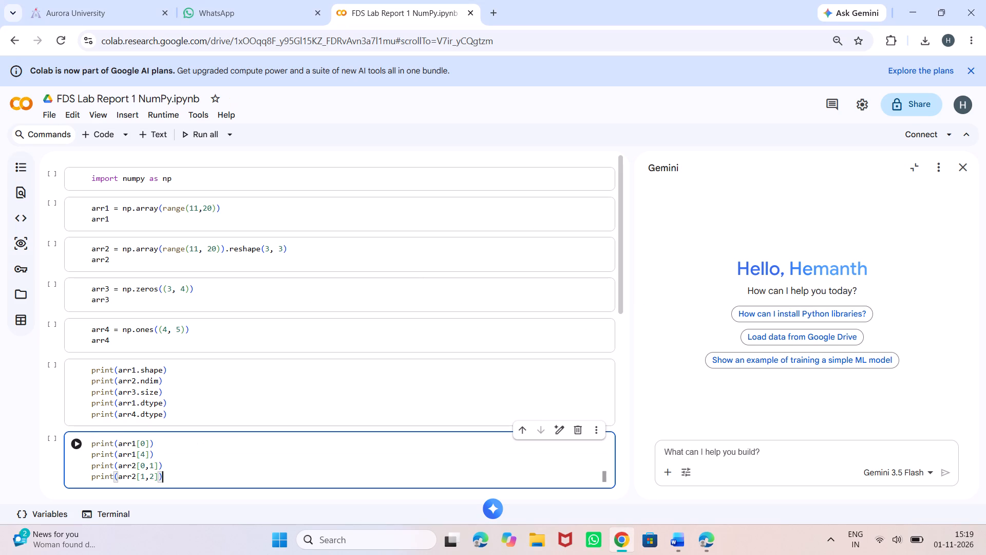
# Add an eighth code cell to the Chrome notebook and copy only the print(arr1[2:8]) line of the "NumPy Slicing" cell from Edge into it.
pyautogui.scroll(-2, 93, 440)
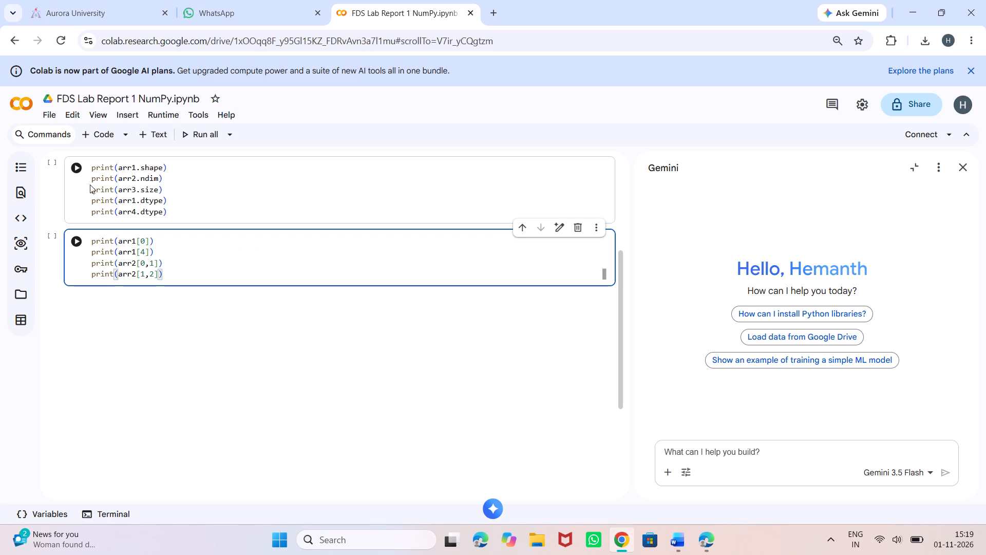
pyautogui.click(102, 142)
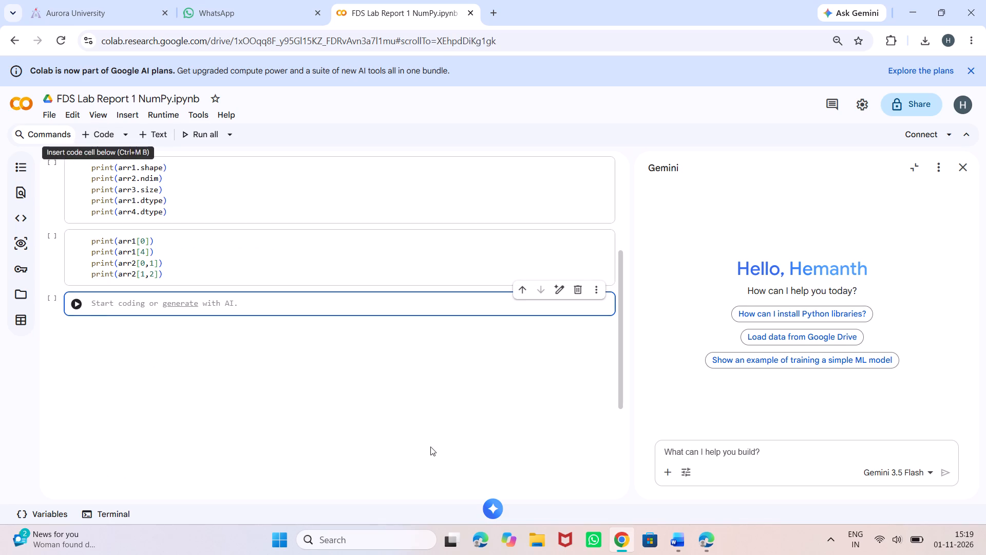
pyautogui.click(704, 534)
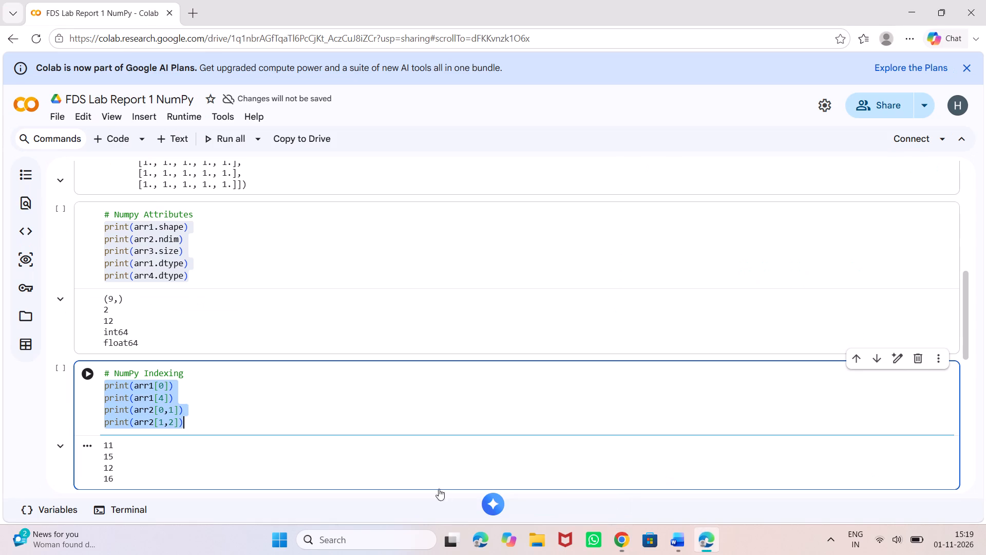
pyautogui.click(327, 489)
pyautogui.scroll(-4, 314, 453)
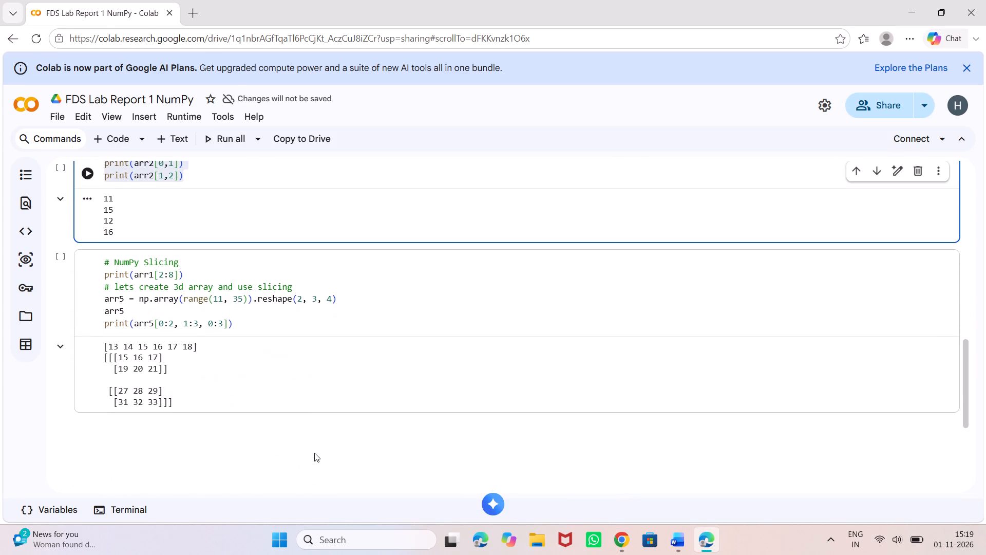
pyautogui.click(103, 272)
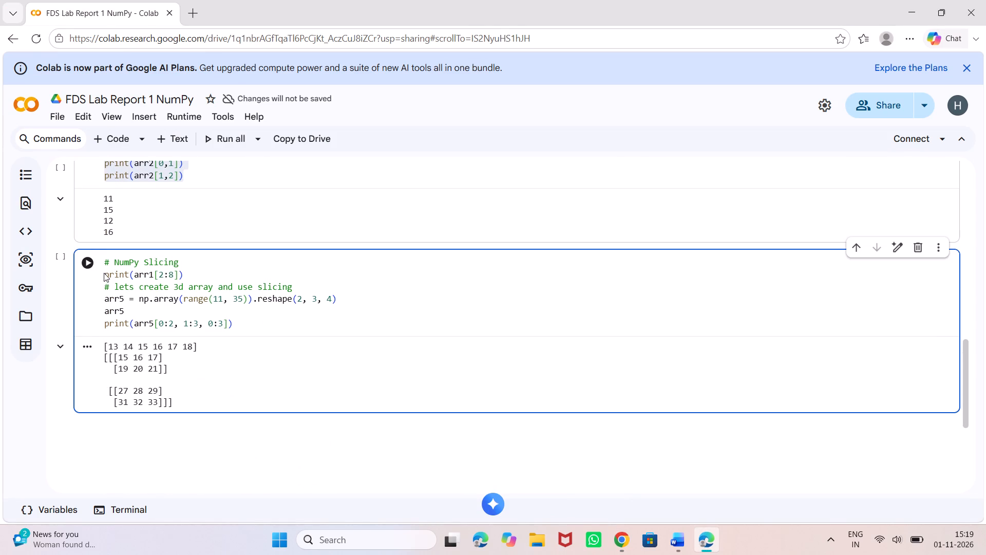
pyautogui.click(104, 273)
pyautogui.moveTo(105, 274); pyautogui.dragTo(236, 324)
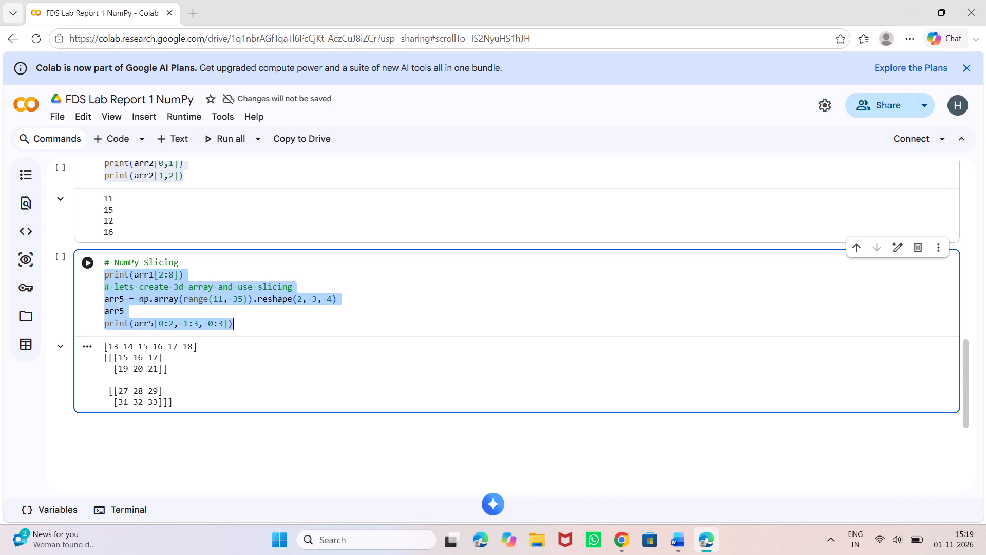
pyautogui.moveTo(236, 324); pyautogui.dragTo(242, 325)
pyautogui.moveTo(90, 284); pyautogui.dragTo(101, 281)
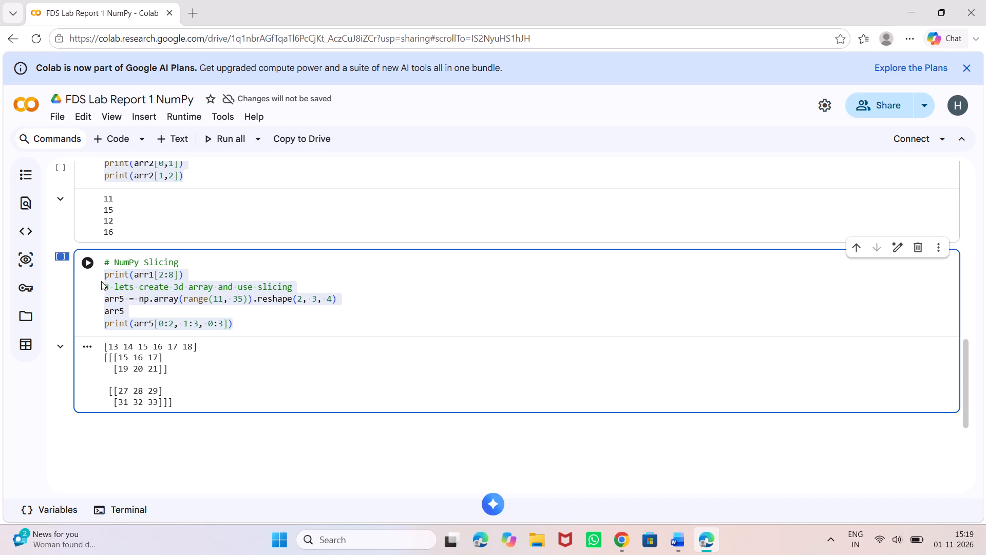
pyautogui.moveTo(101, 281); pyautogui.dragTo(104, 278)
pyautogui.click(104, 278)
pyautogui.click(105, 274)
pyautogui.moveTo(105, 274); pyautogui.dragTo(122, 274)
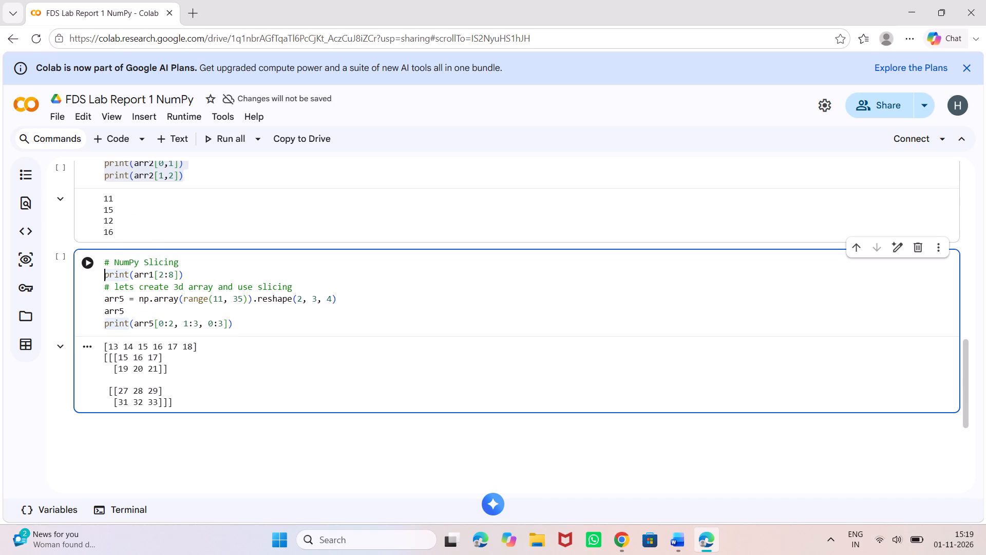
pyautogui.moveTo(122, 274); pyautogui.dragTo(186, 280)
pyautogui.hotkey('ctrl', 'c')
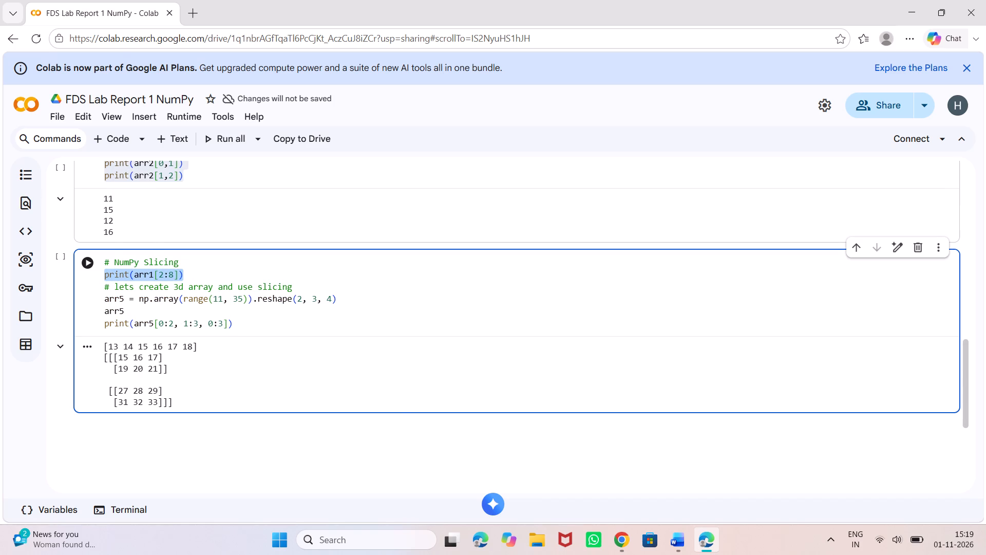
pyautogui.click(624, 535)
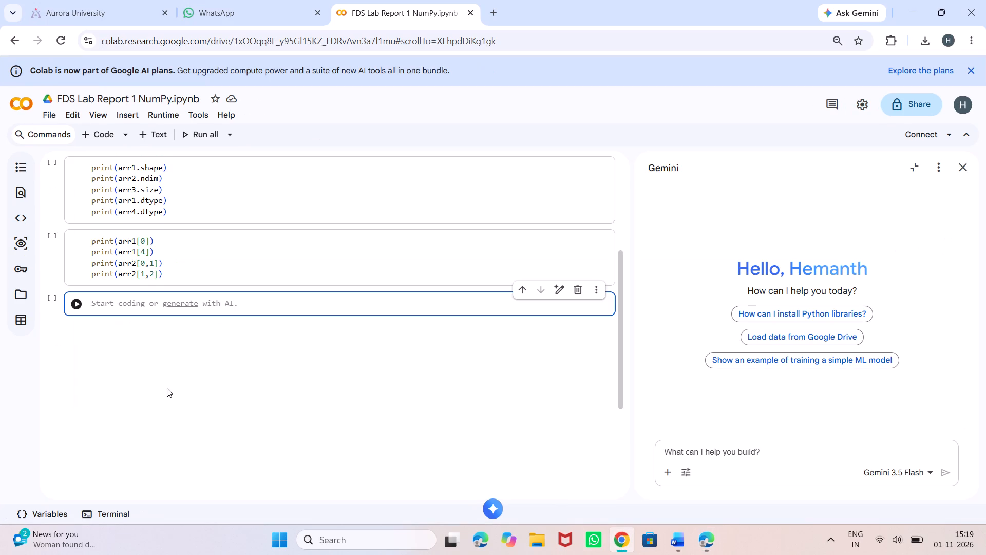
pyautogui.click(92, 304)
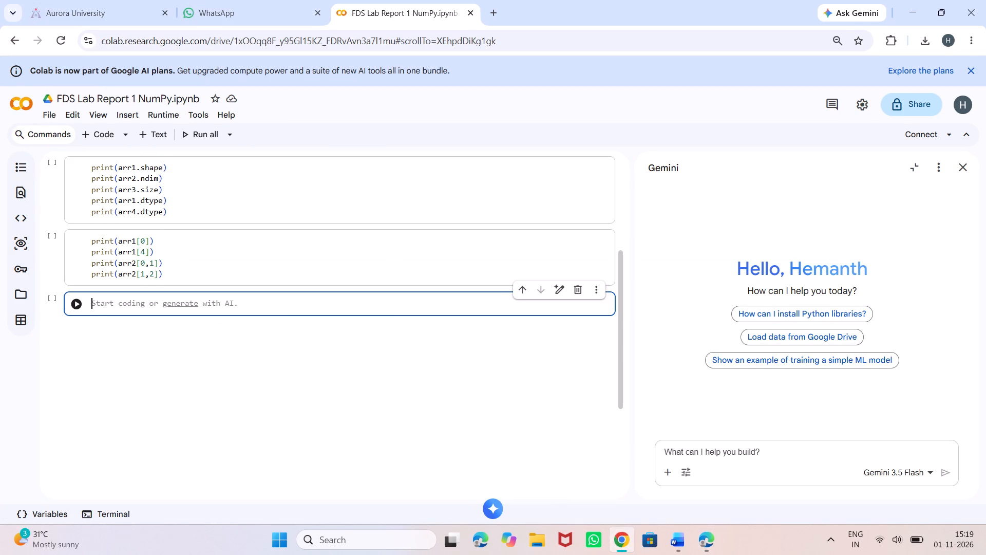
pyautogui.hotkey('ctrl', 'v')
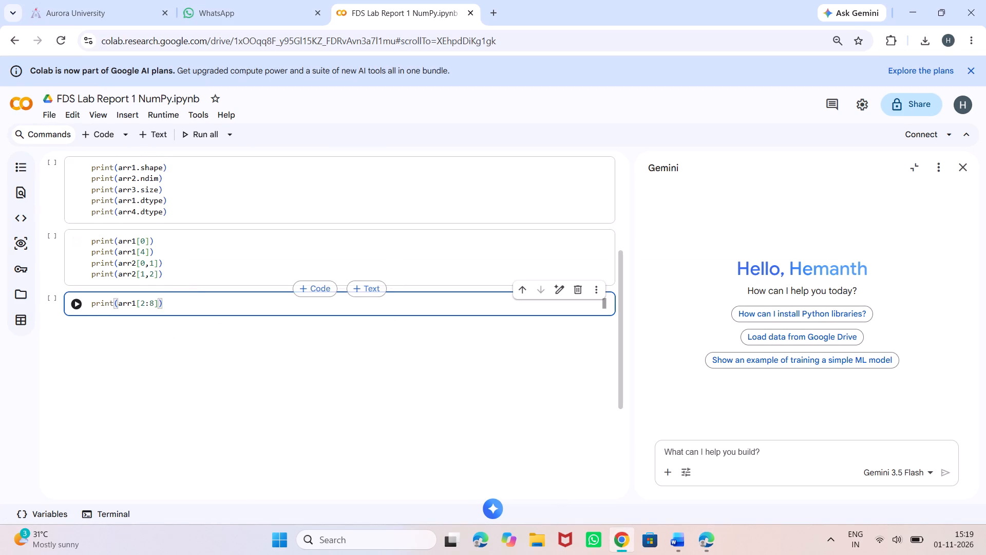
# Clear the print(arr1[2:8]) line from the eighth code cell of the Chrome notebook.
pyautogui.press('BackSpace')
pyautogui.press('BackSpace')
pyautogui.press('BackSpace')
pyautogui.press('BackSpace')
pyautogui.press('BackSpace')
pyautogui.press('BackSpace')
pyautogui.press('BackSpace')
pyautogui.press('BackSpace')
pyautogui.press('BackSpace')
pyautogui.press('BackSpace')
pyautogui.press('BackSpace')
pyautogui.press('BackSpace')
pyautogui.press('BackSpace')
pyautogui.press('BackSpace')
pyautogui.press('BackSpace')
pyautogui.press('BackSpace')
pyautogui.press('BackSpace')
pyautogui.press('BackSpace')
pyautogui.press('BackSpace')
pyautogui.press('BackSpace')
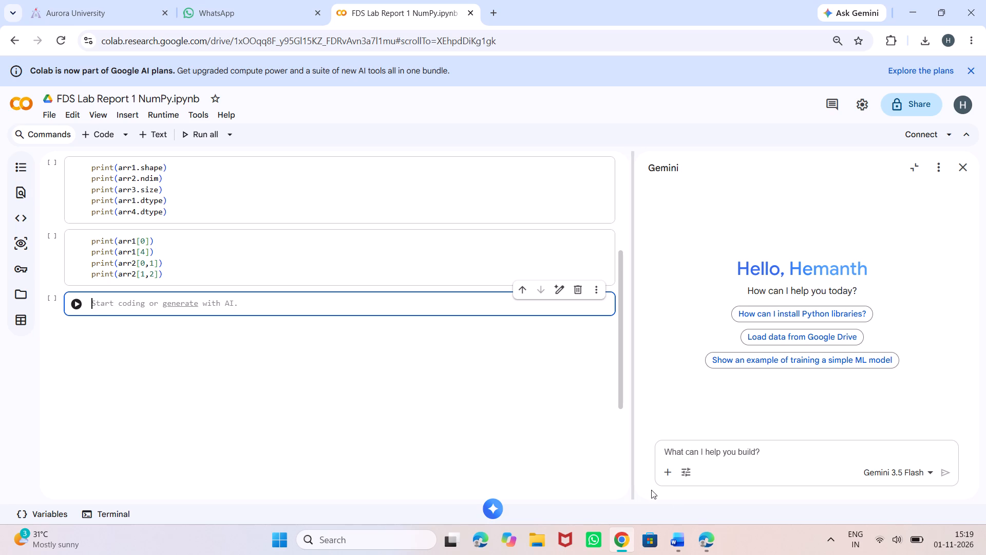
# Copy the "NumPy Slicing" cell's code from print(arr1[2:8]) through print(arr5[0:2, 1:3, 0:3]) in Edge into the empty eighth cell in Chrome.
pyautogui.click(697, 530)
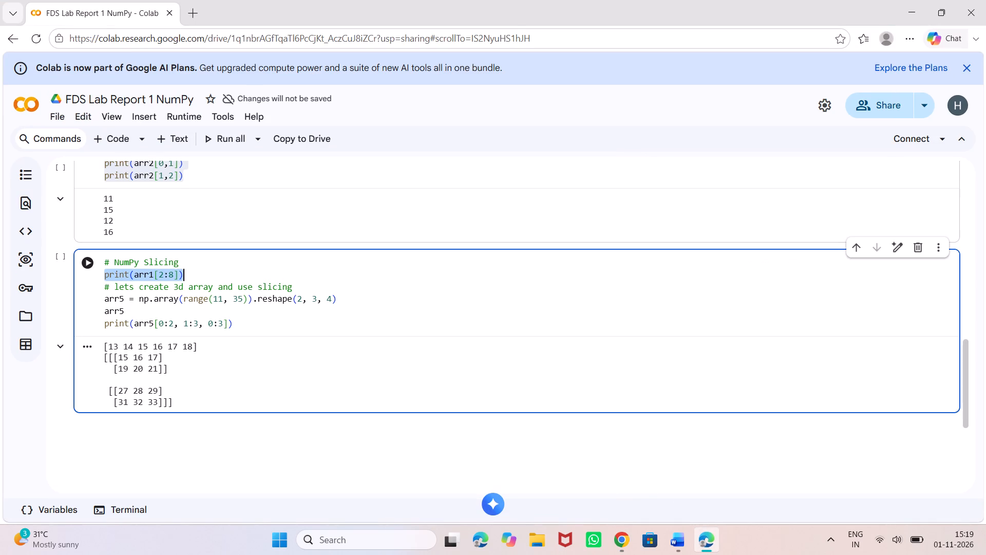
pyautogui.click(111, 274)
pyautogui.moveTo(105, 276); pyautogui.dragTo(185, 320)
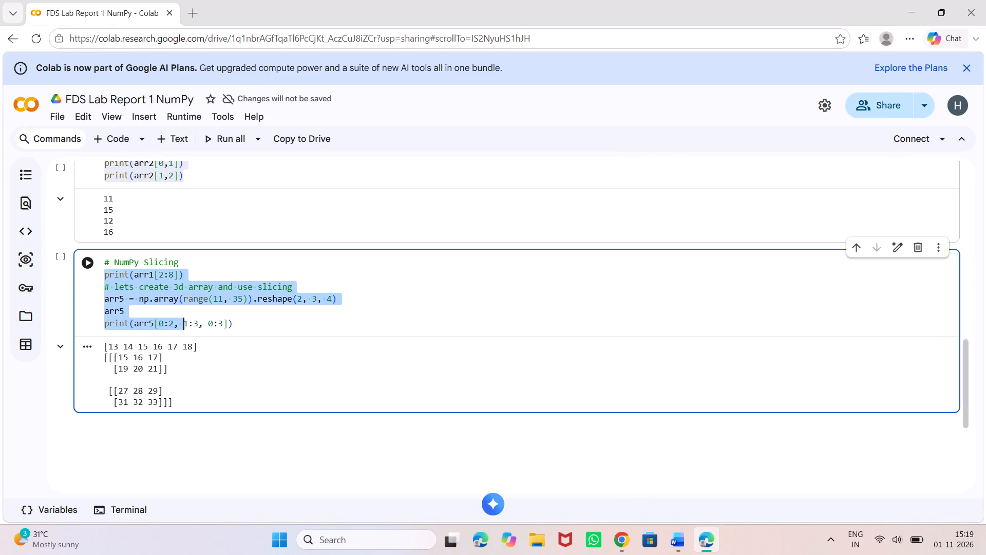
pyautogui.moveTo(185, 320); pyautogui.dragTo(240, 325)
pyautogui.hotkey('ctrl', 'c')
pyautogui.click(669, 539)
pyautogui.click(629, 546)
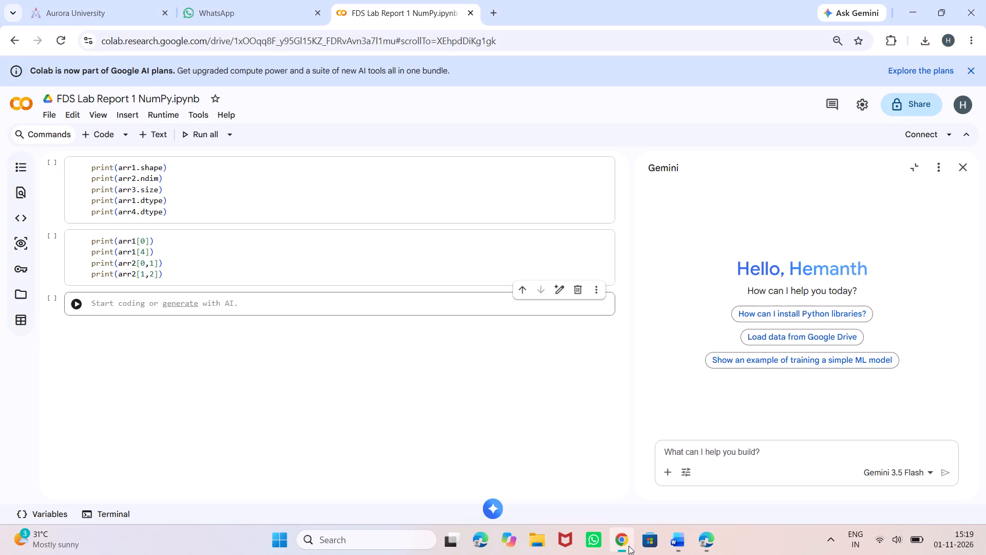
pyautogui.click(92, 302)
pyautogui.hotkey('ctrl', 'v')
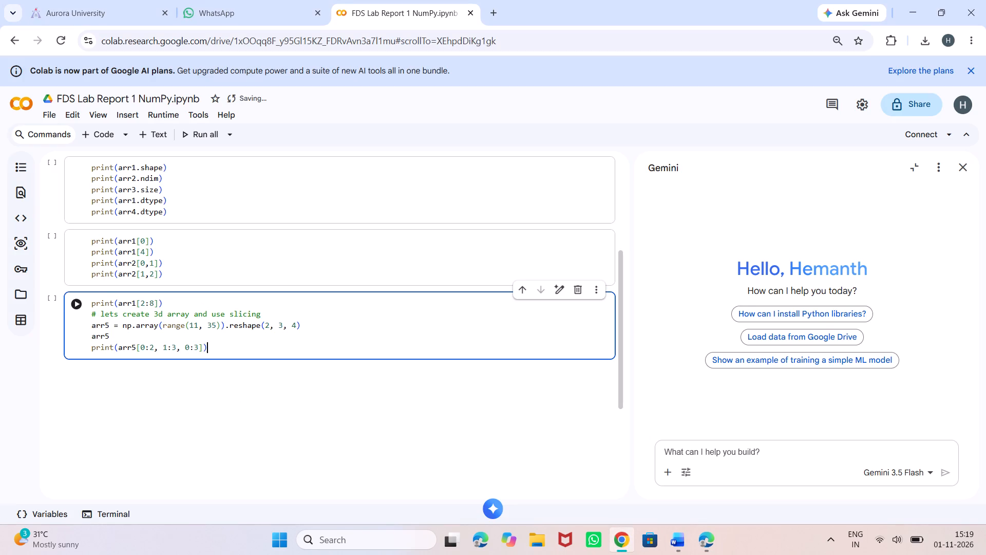
# Delete the comment line "# lets create 3d array and use slicing" from the eighth cell, leaving no blank line.
pyautogui.click(262, 311)
pyautogui.press('BackSpace')
pyautogui.press('BackSpace')
pyautogui.press('BackSpace')
pyautogui.press('BackSpace')
pyautogui.press('BackSpace')
pyautogui.press('BackSpace')
pyautogui.press('BackSpace')
pyautogui.press('BackSpace')
pyautogui.press('BackSpace')
pyautogui.press('BackSpace')
pyautogui.press('BackSpace')
pyautogui.press('BackSpace')
pyautogui.press('BackSpace')
pyautogui.press('BackSpace')
pyautogui.press('BackSpace')
pyautogui.press('BackSpace')
pyautogui.press('BackSpace')
pyautogui.press('BackSpace')
pyautogui.press('BackSpace')
pyautogui.press('BackSpace')
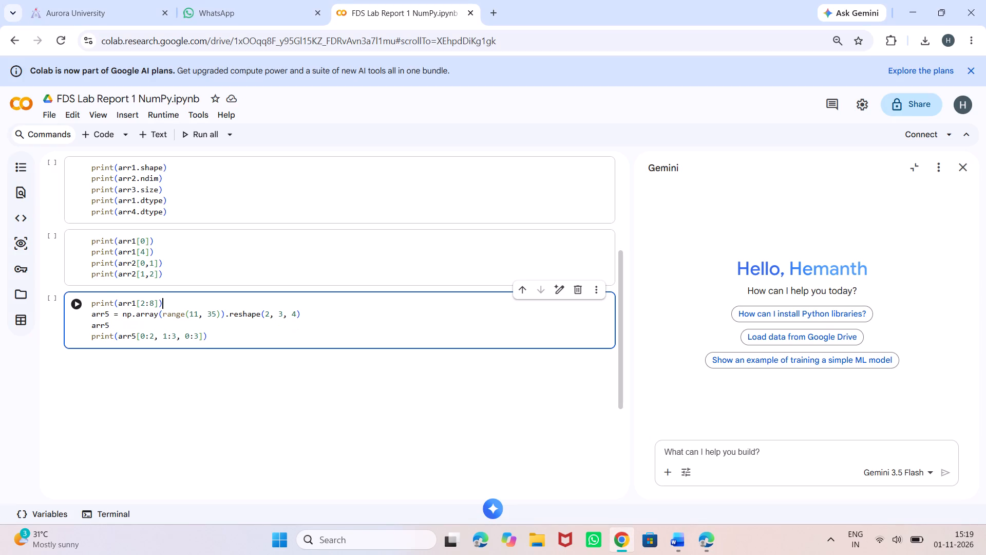
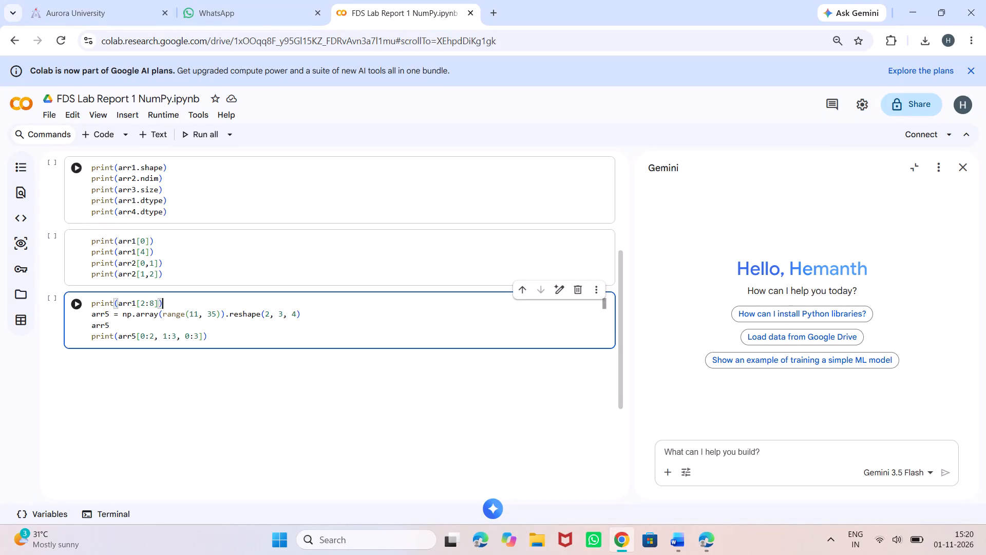
# Run all cells of the FDS Lab Report 1 NumPy notebook in Chrome.
pyautogui.scroll(13, 107, 188)
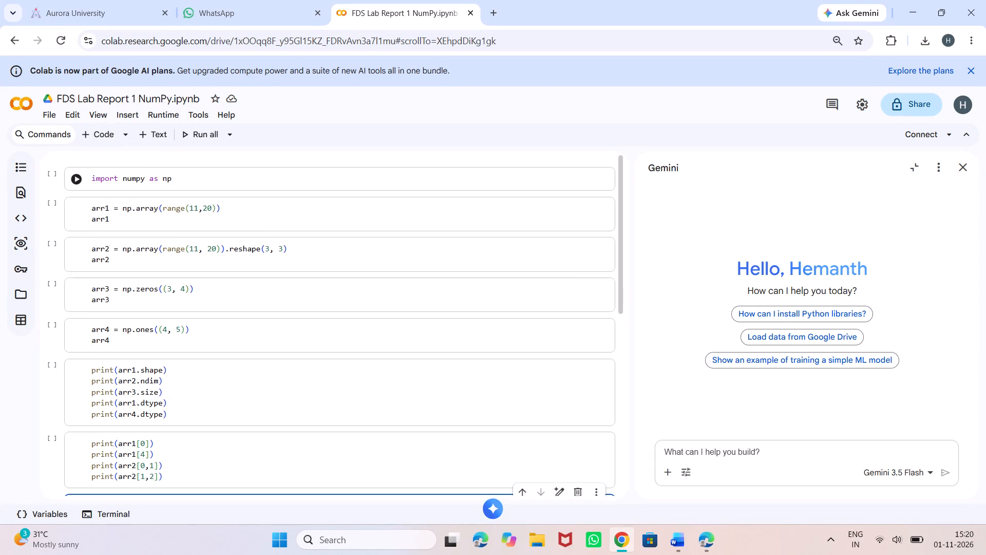
pyautogui.scroll(4, 107, 188)
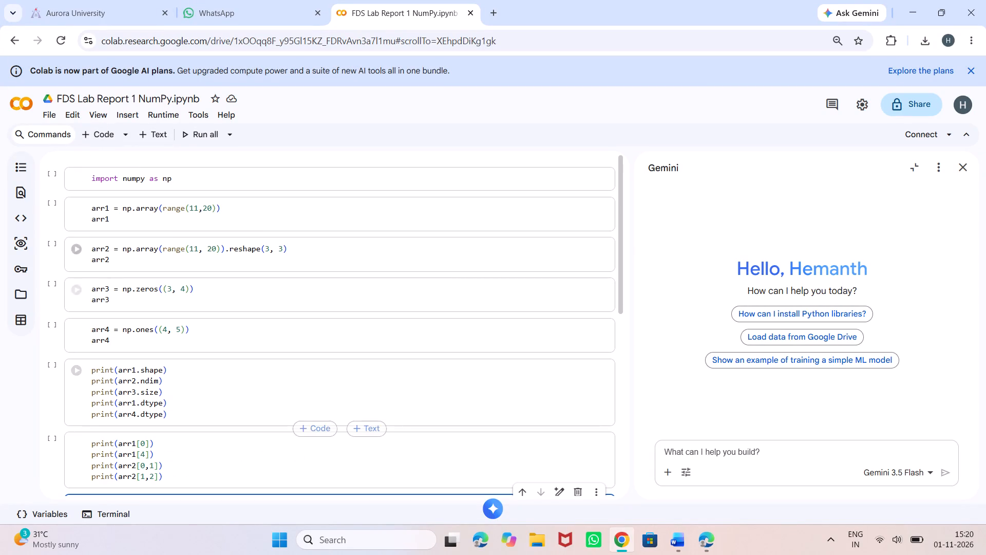
pyautogui.click(193, 138)
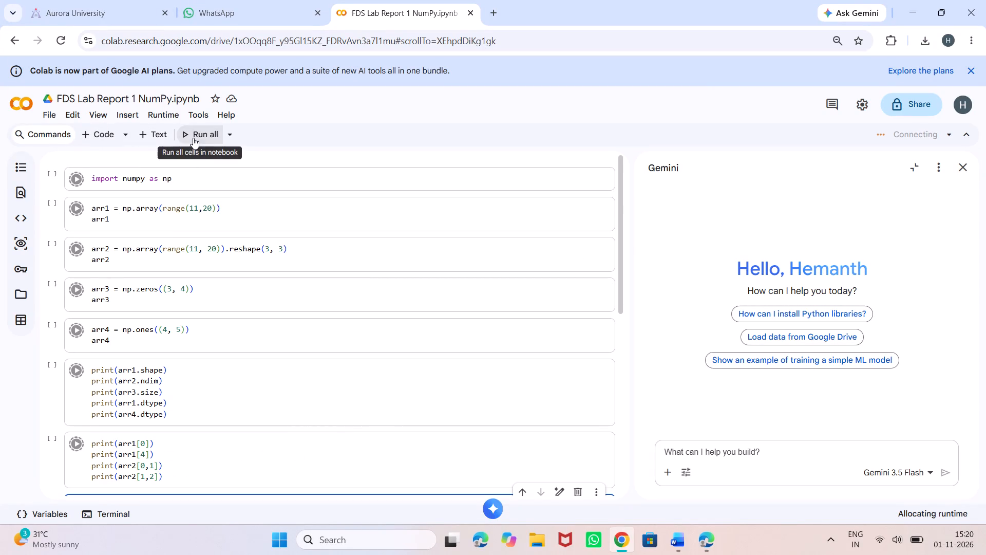
# Examine the run status and outputs of every cell in the notebook, from the NumPy import through the slicing cell.
pyautogui.scroll(-6, 197, 316)
pyautogui.scroll(2, 197, 316)
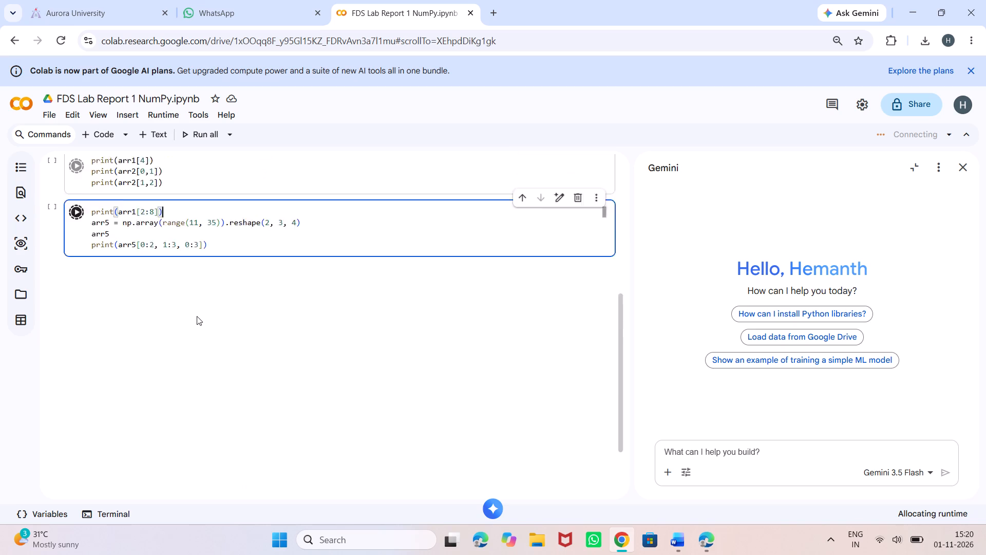
pyautogui.scroll(1, 197, 316)
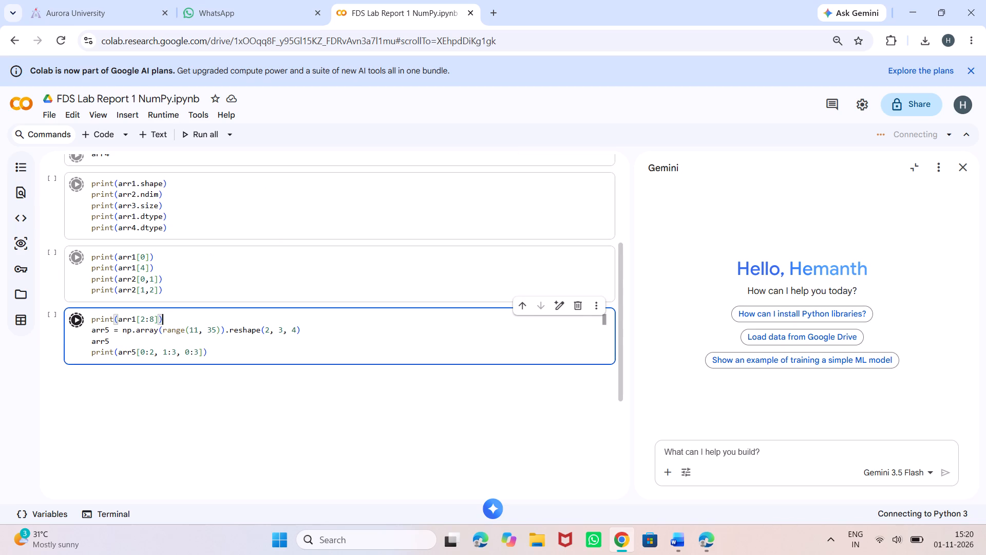
pyautogui.scroll(4, 197, 316)
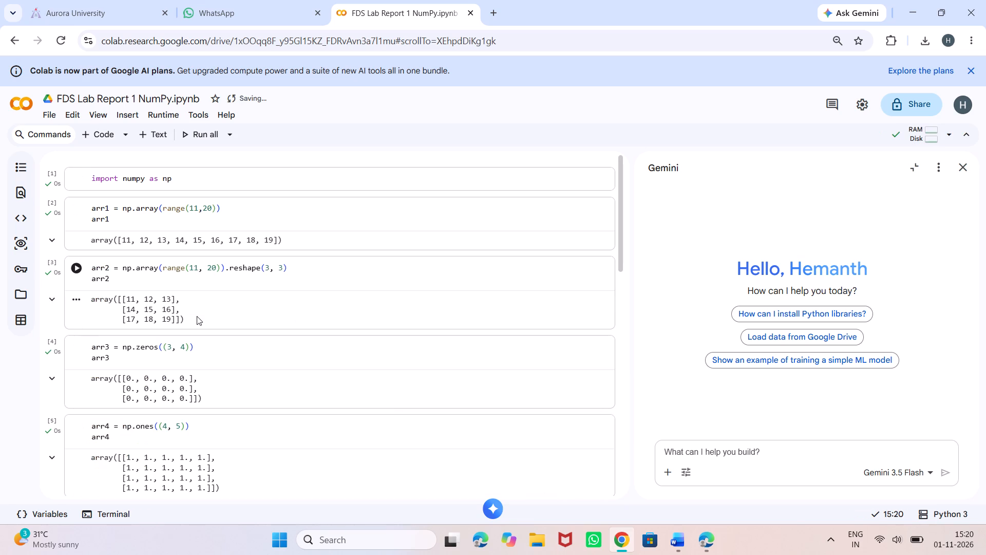
pyautogui.scroll(-4, 175, 298)
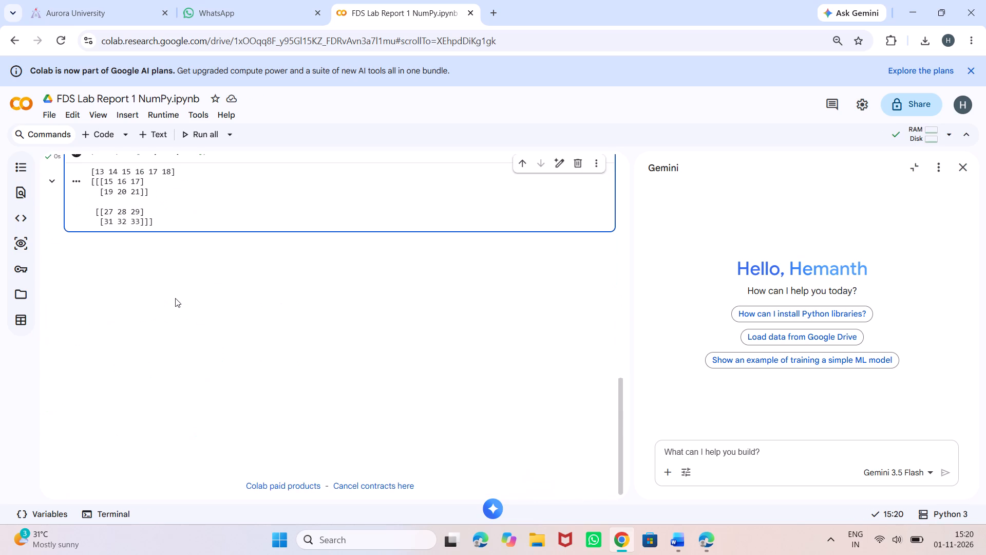
pyautogui.scroll(-1, 175, 298)
pyautogui.scroll(16, 175, 298)
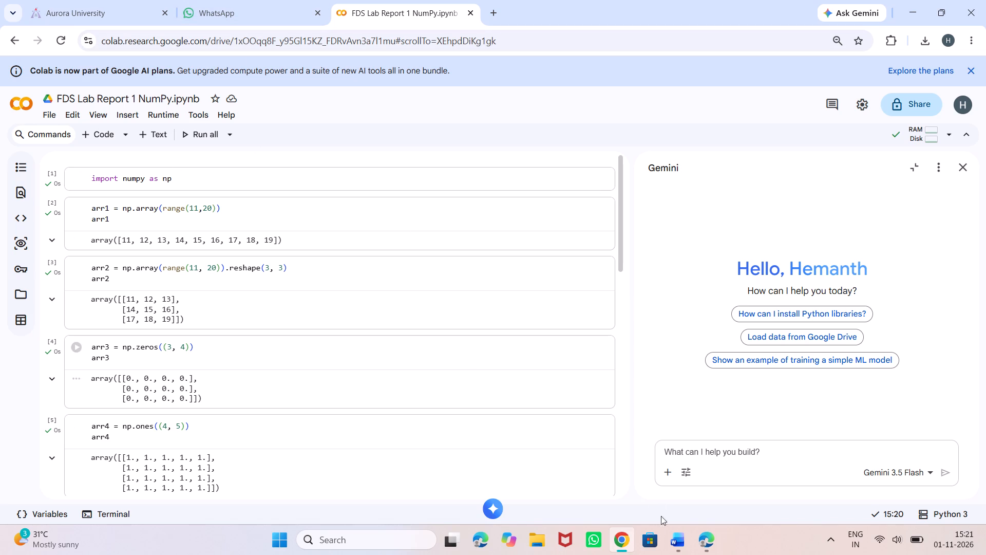
# Share the Chrome notebook by setting its general access to Anyone with the link.
pyautogui.click(893, 100)
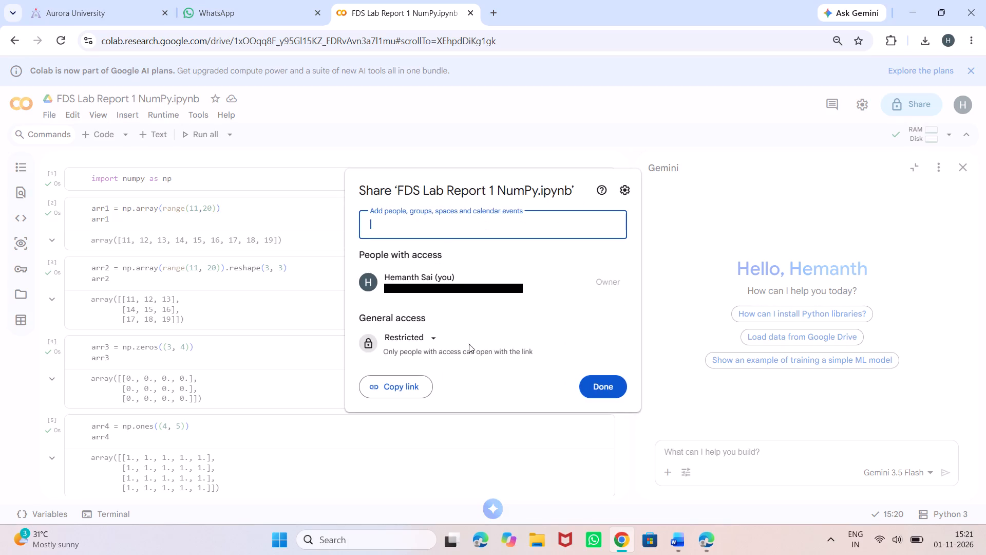
pyautogui.click(427, 338)
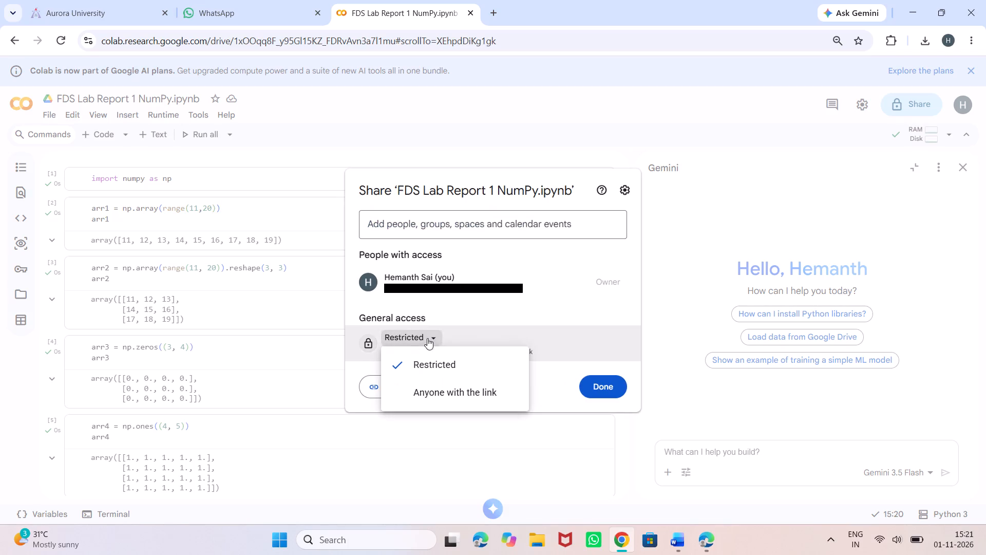
pyautogui.click(442, 390)
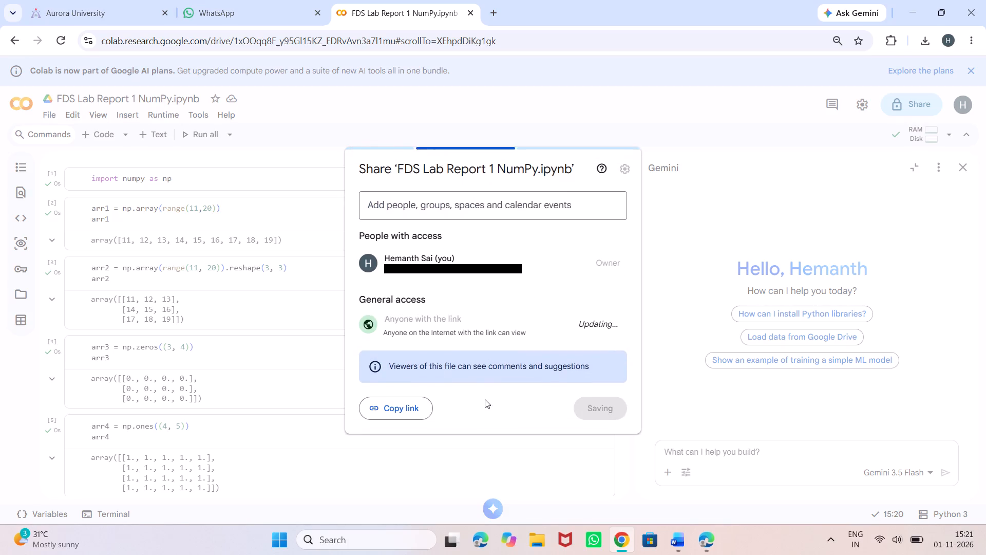
pyautogui.click(606, 406)
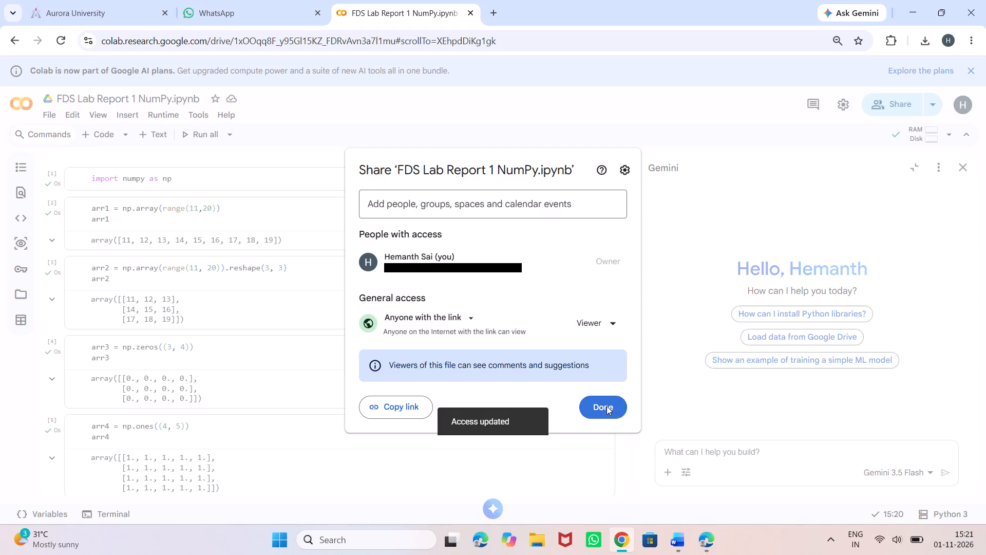
# Switch to FDS_LJ_1.docx in Word and examine the notebook screenshots in the NumPy Array Creation and NumPy Attributes sections.
pyautogui.click(682, 534)
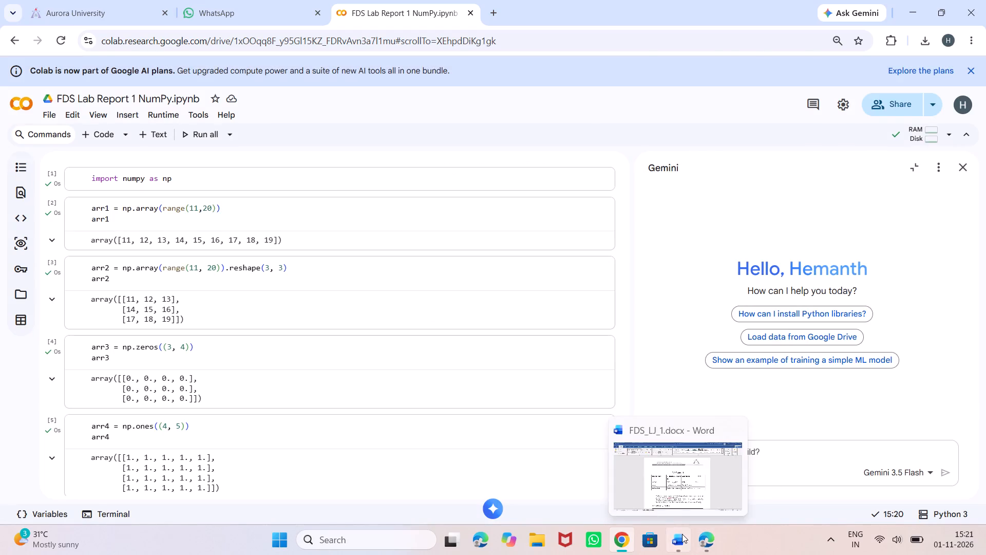
pyautogui.scroll(-2, 609, 456)
pyautogui.scroll(2, 609, 456)
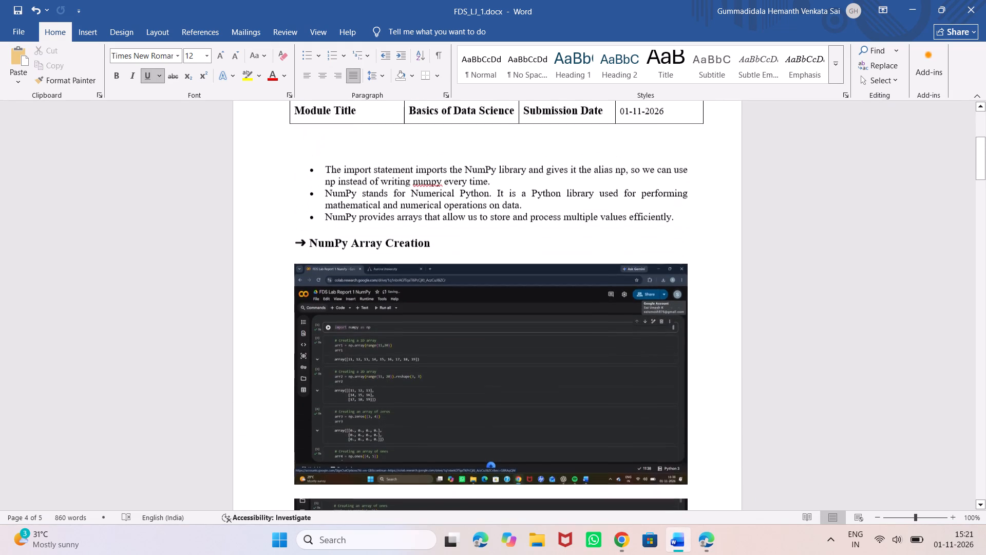
pyautogui.scroll(-1, 609, 456)
pyautogui.scroll(1, 609, 456)
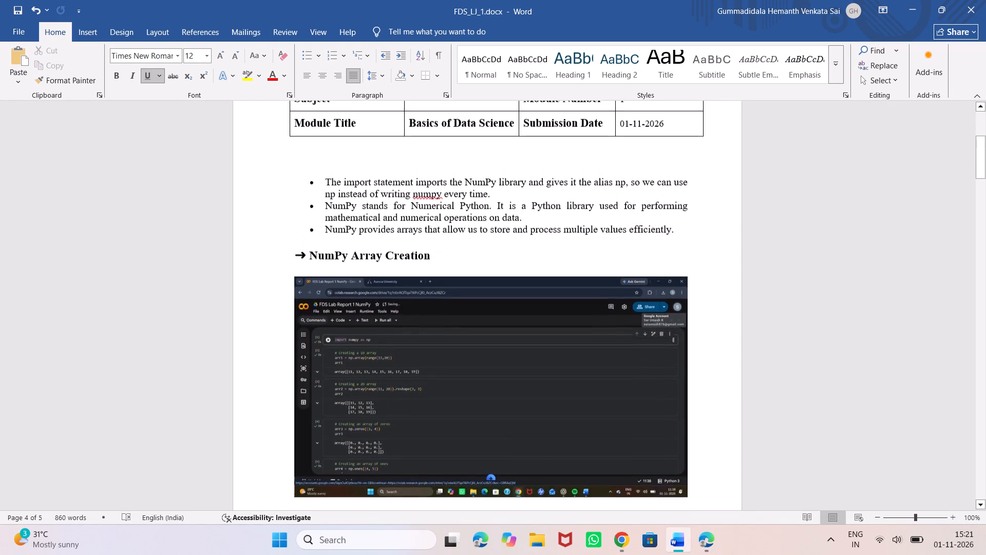
pyautogui.scroll(-1, 609, 456)
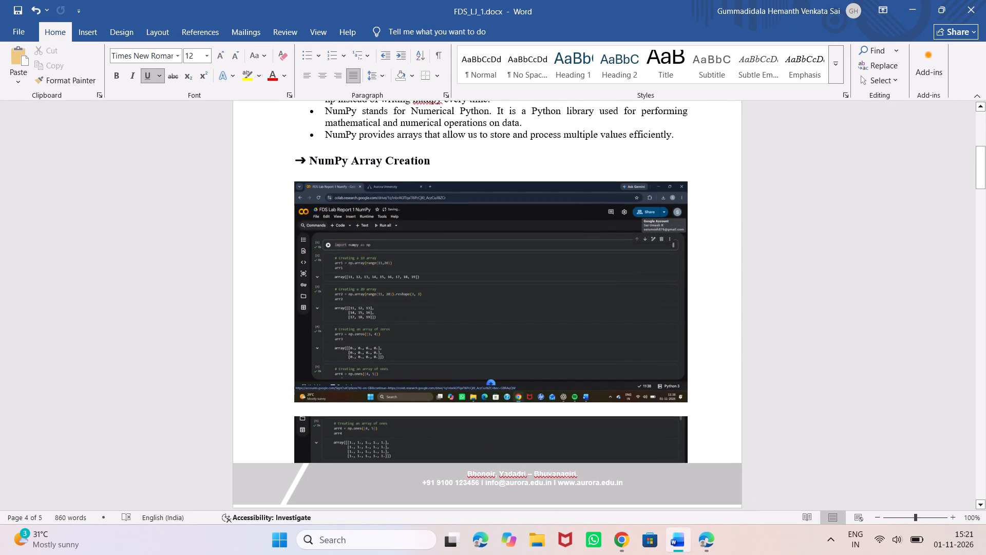
pyautogui.scroll(-2, 497, 340)
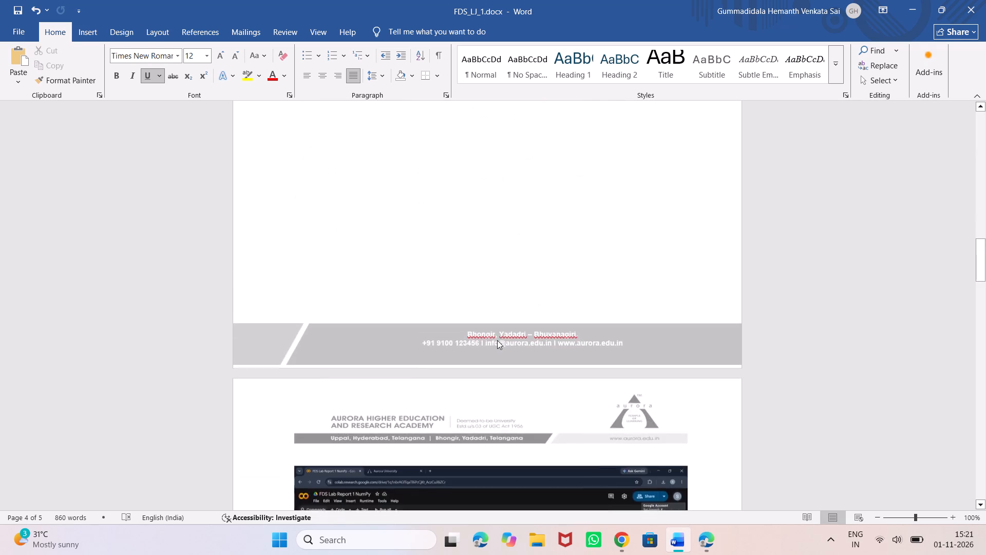
pyautogui.scroll(-2, 497, 340)
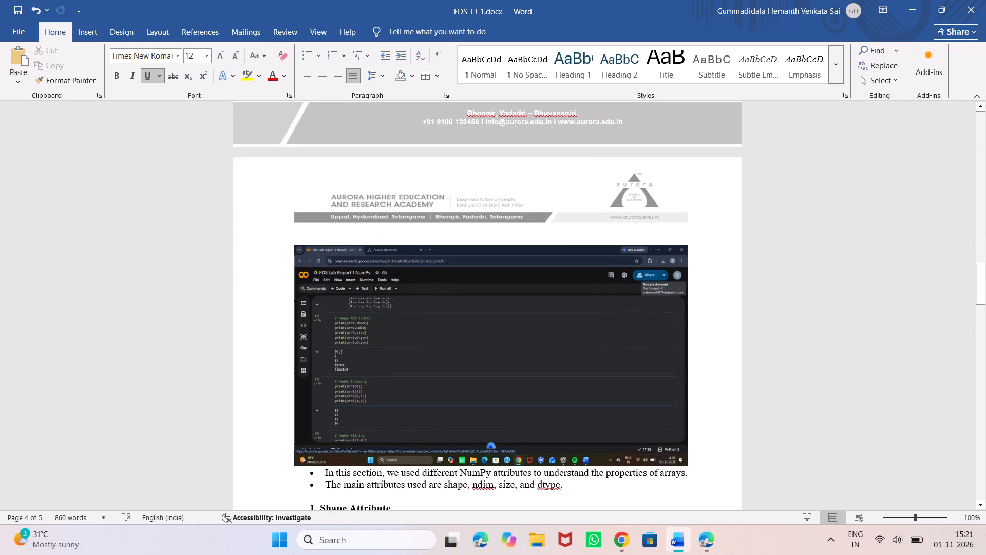
# Check the array creation cells of the shared notebook in Edge against the new notebook in Chrome.
pyautogui.click(626, 545)
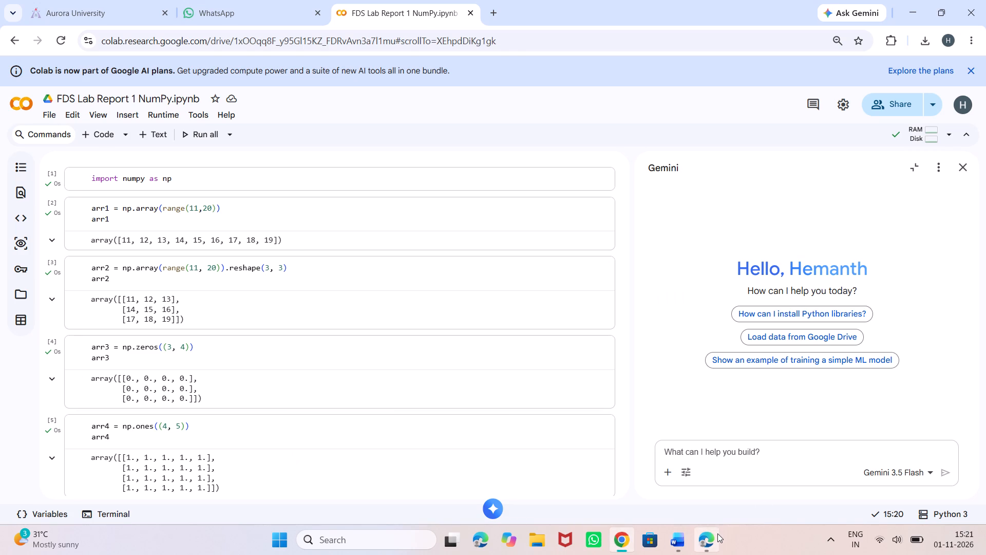
pyautogui.click(717, 533)
pyautogui.scroll(13, 527, 378)
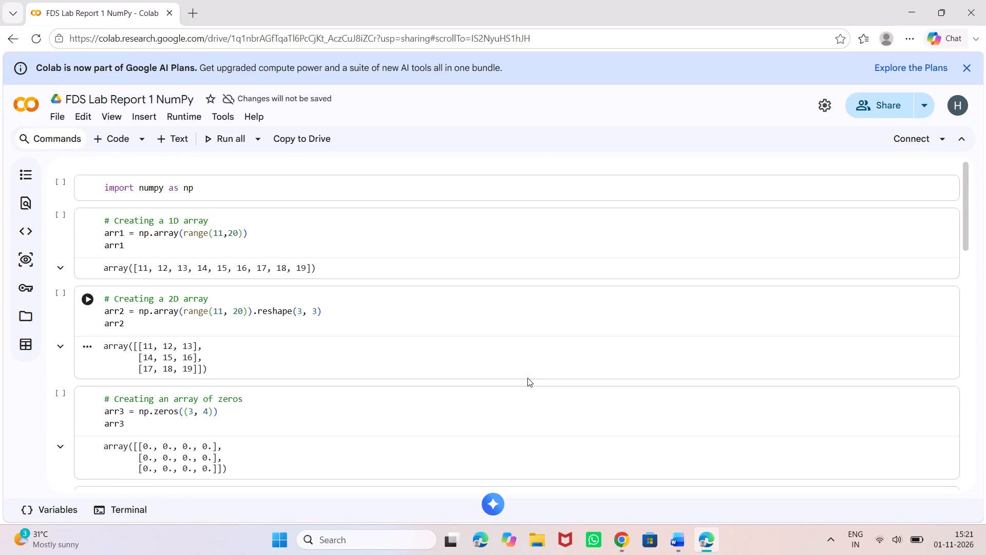
pyautogui.scroll(-2, 527, 378)
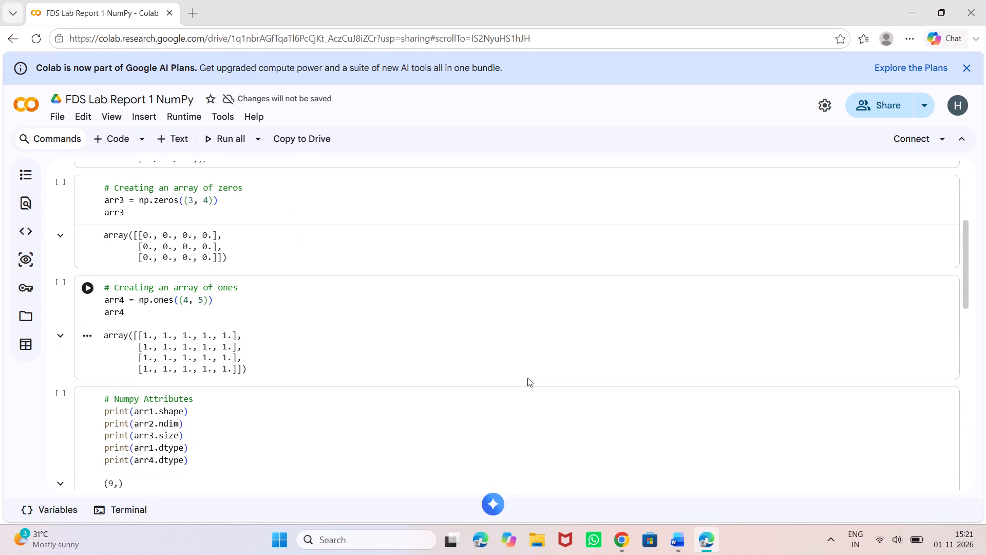
pyautogui.scroll(1, 527, 378)
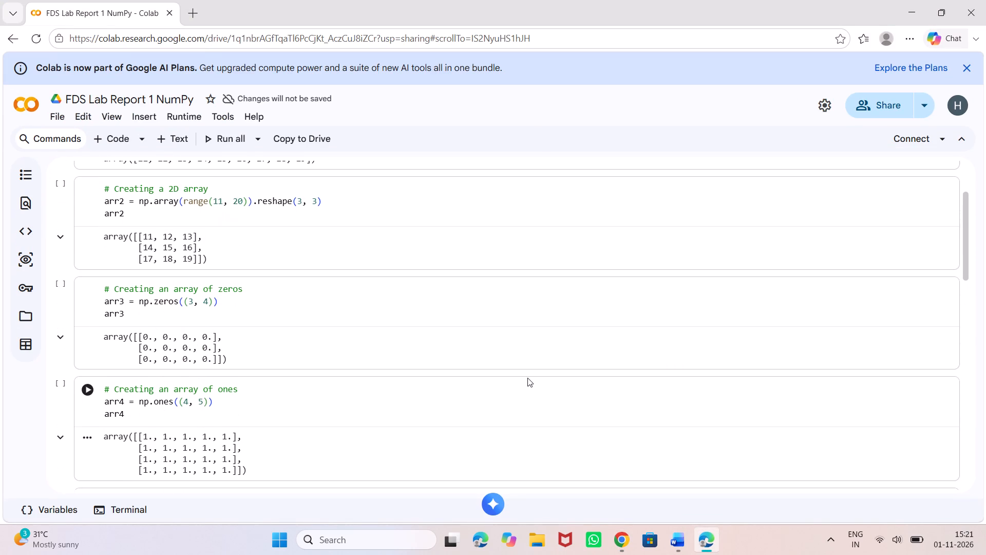
pyautogui.click(614, 537)
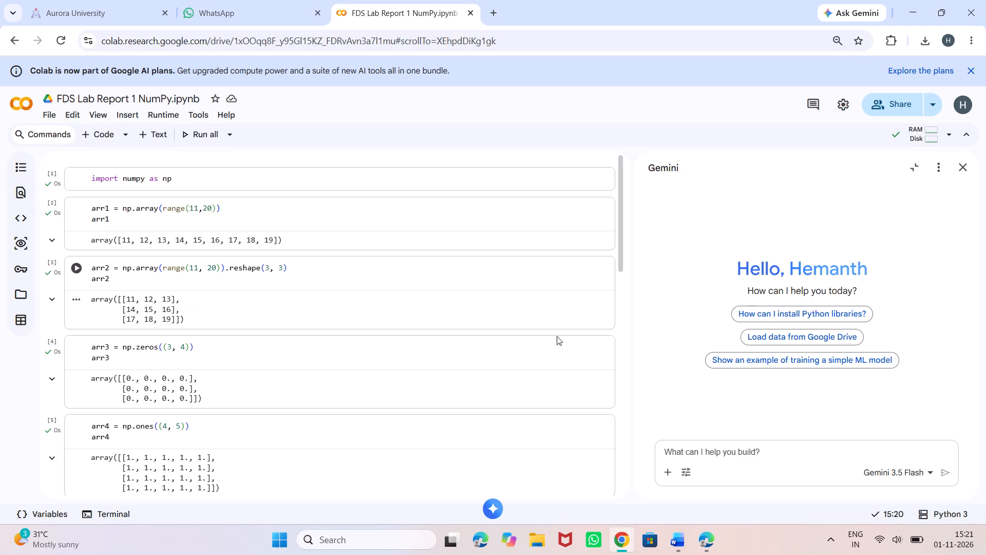
# Delete both dark notebook screenshots under the NumPy Array Creation heading in the Word report.
pyautogui.click(672, 543)
pyautogui.scroll(2, 587, 430)
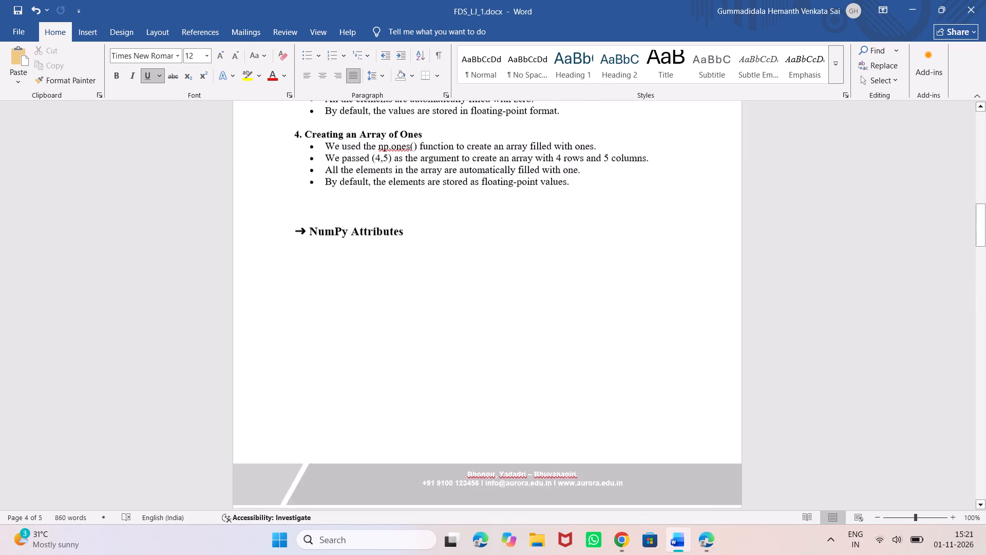
pyautogui.scroll(3, 587, 430)
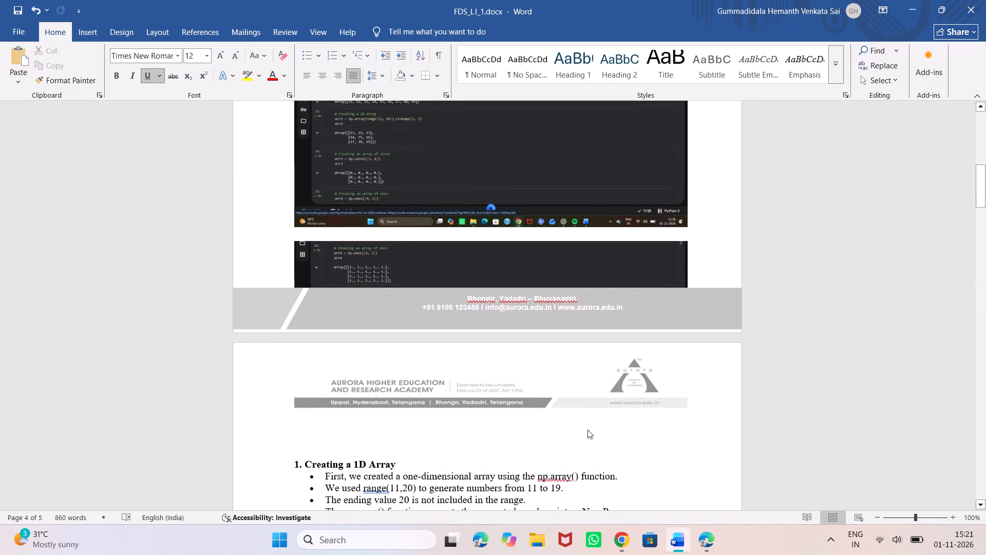
pyautogui.scroll(1, 605, 448)
pyautogui.scroll(-1, 605, 448)
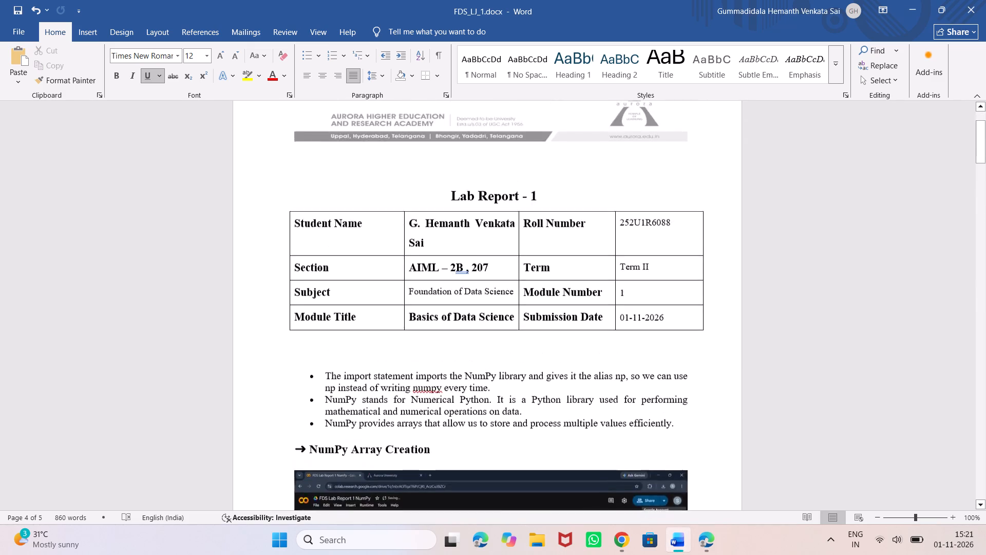
pyautogui.scroll(-1, 605, 448)
pyautogui.click(593, 438)
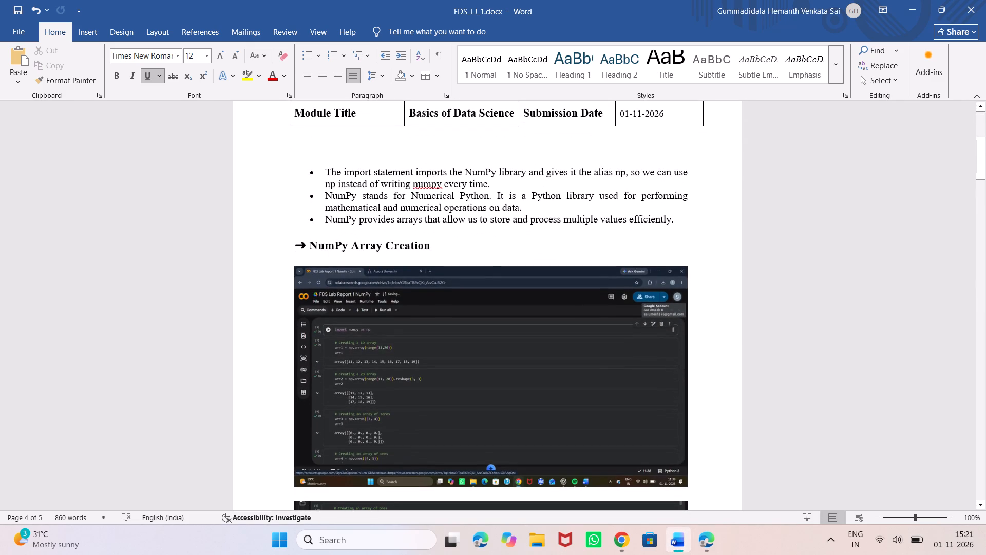
pyautogui.scroll(-1, 593, 438)
pyautogui.press('Delete')
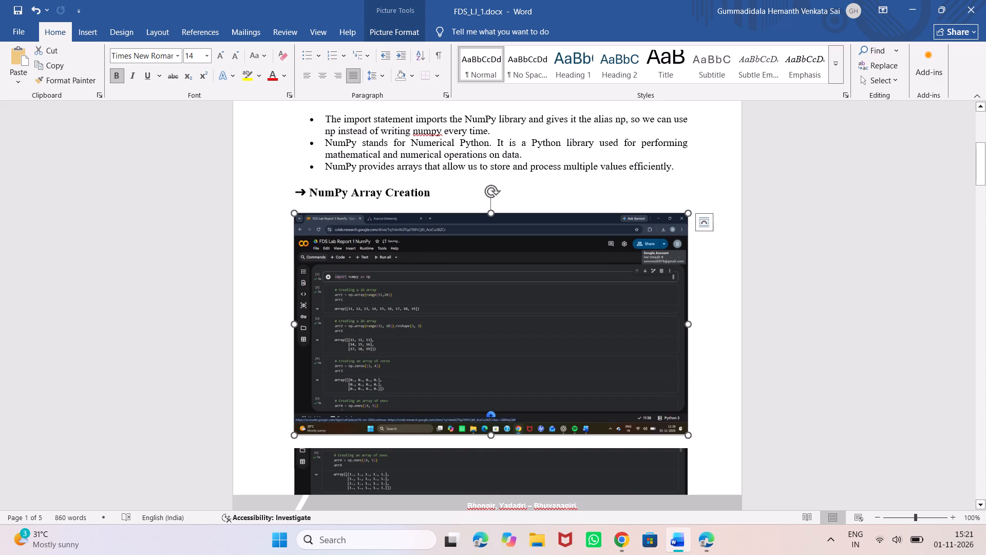
pyautogui.click(522, 265)
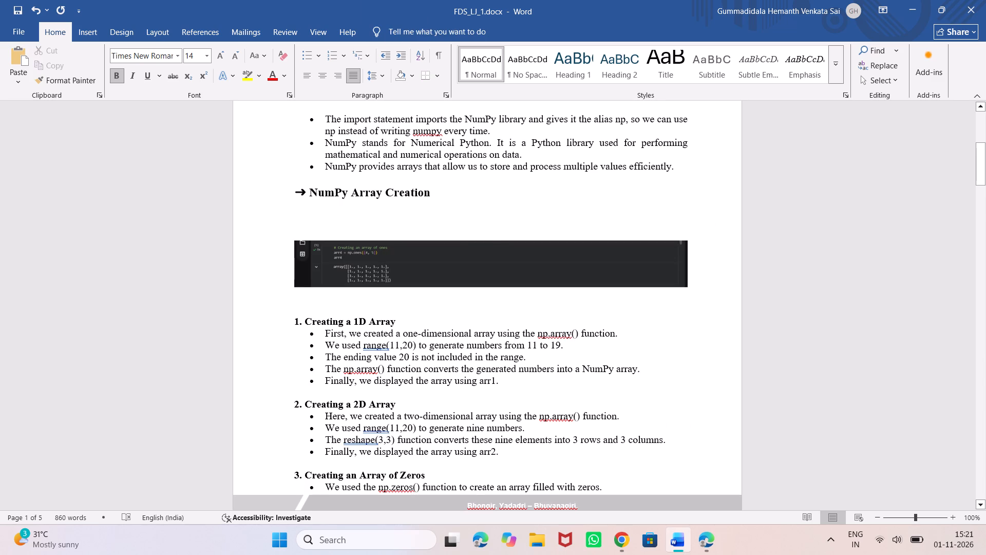
pyautogui.press('Delete')
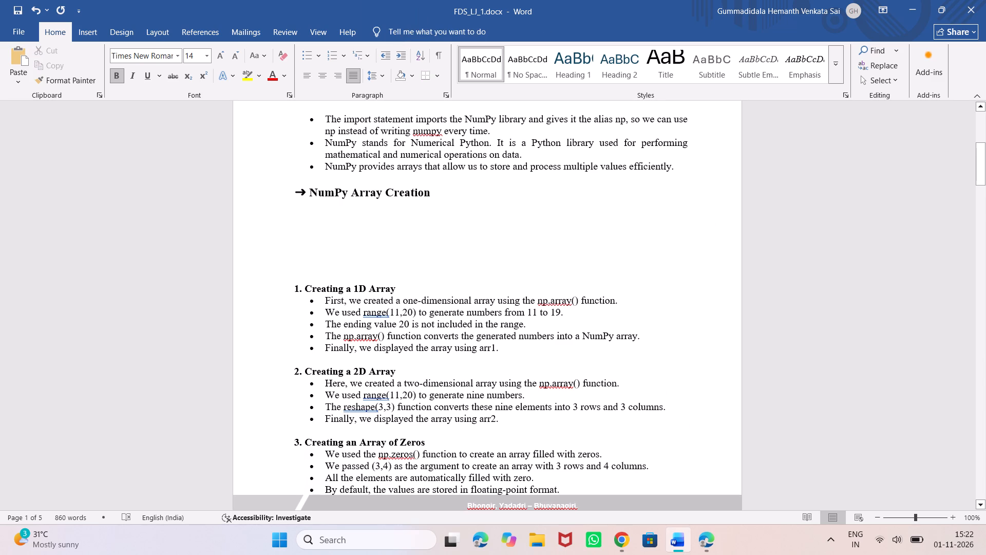
# Compare the array creation cells of the shared notebook in Edge with those of the new notebook in Chrome.
pyautogui.click(701, 541)
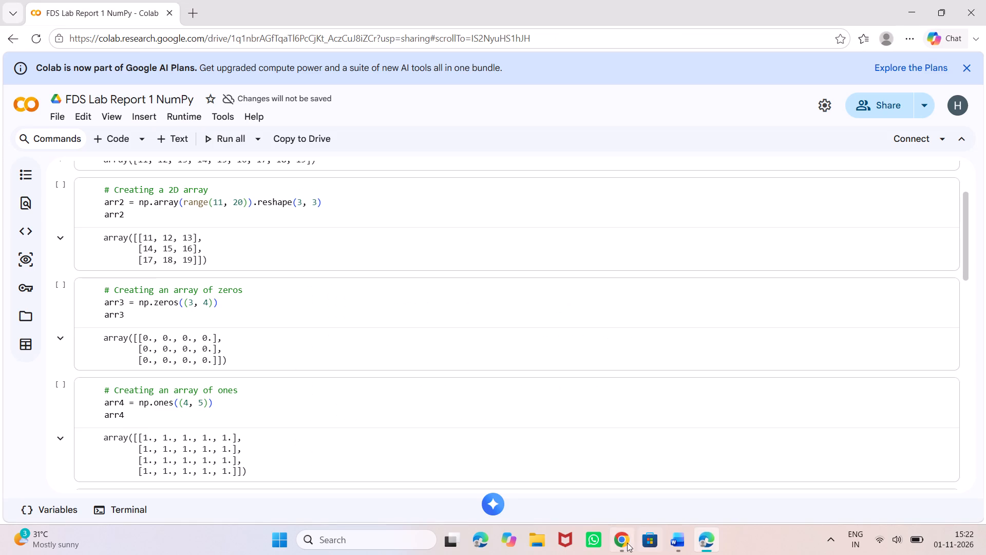
pyautogui.click(627, 543)
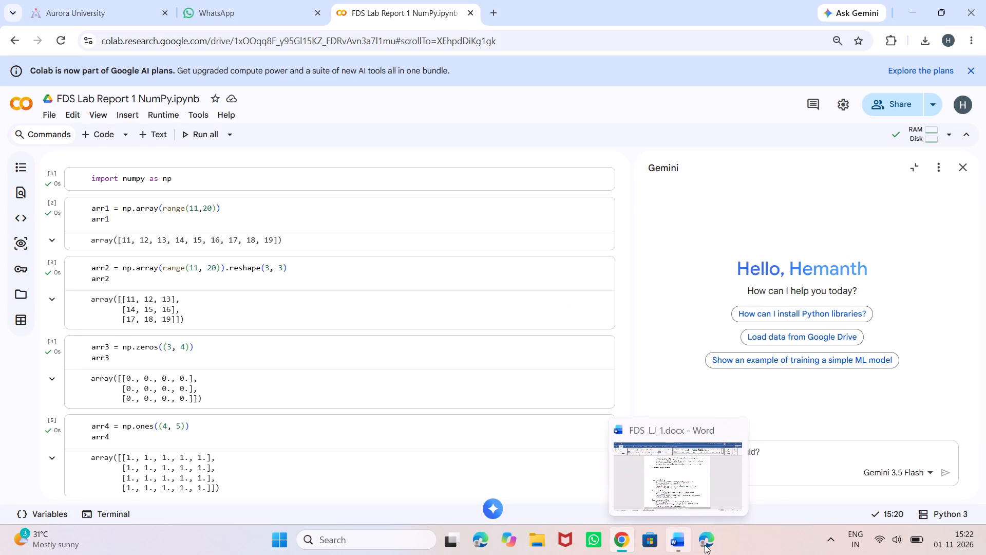
pyautogui.click(719, 546)
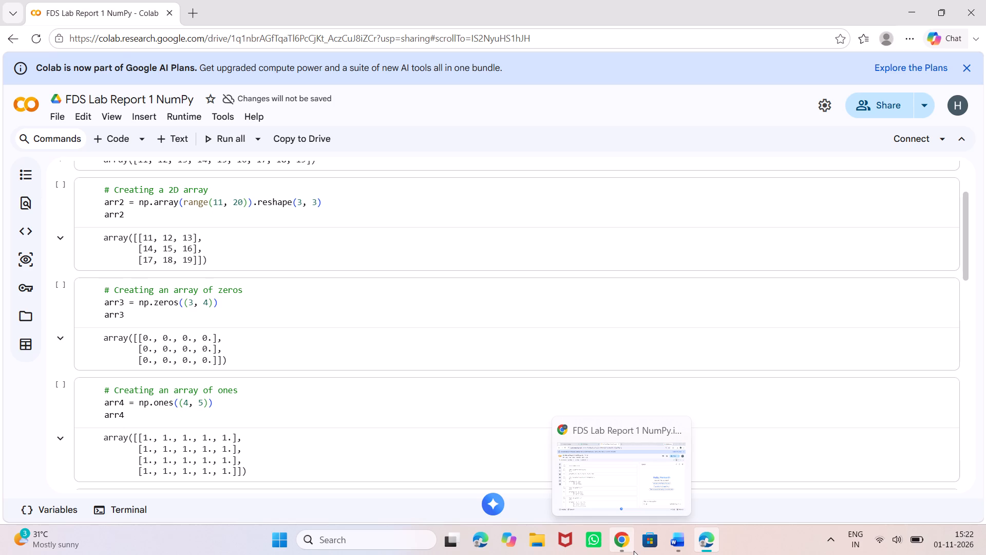
pyautogui.click(634, 551)
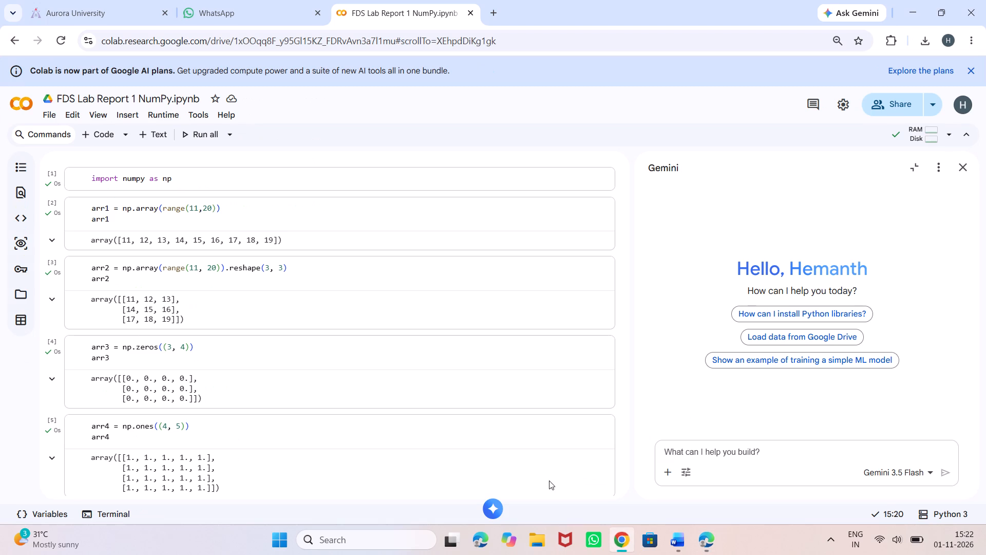
pyautogui.scroll(2, 420, 388)
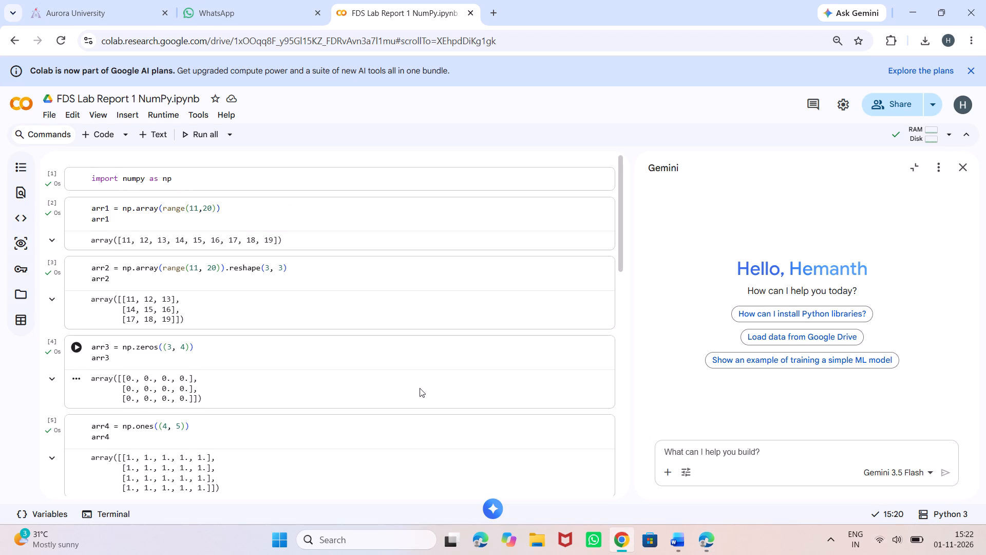
pyautogui.scroll(-2, 420, 388)
pyautogui.scroll(3, 420, 387)
pyautogui.click(701, 536)
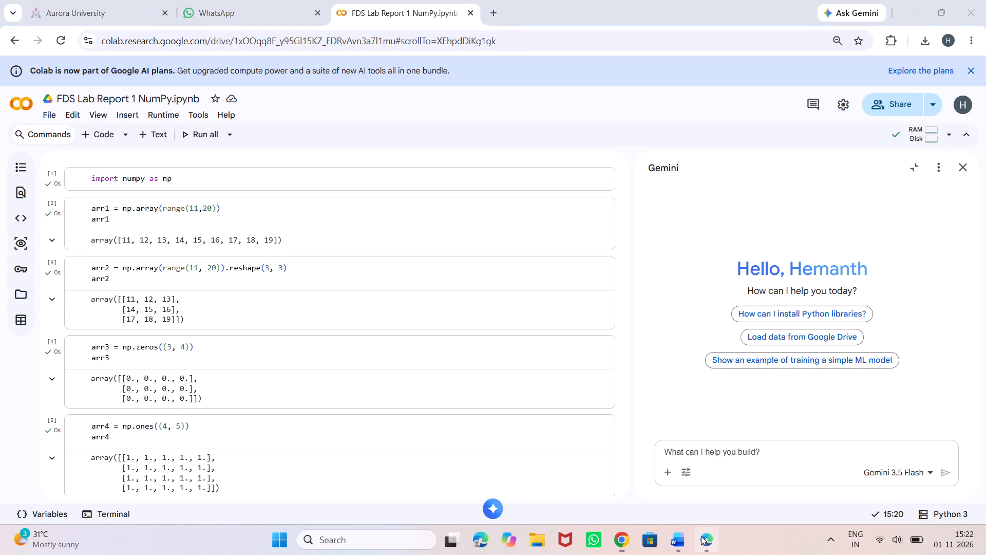
pyautogui.scroll(-1, 629, 467)
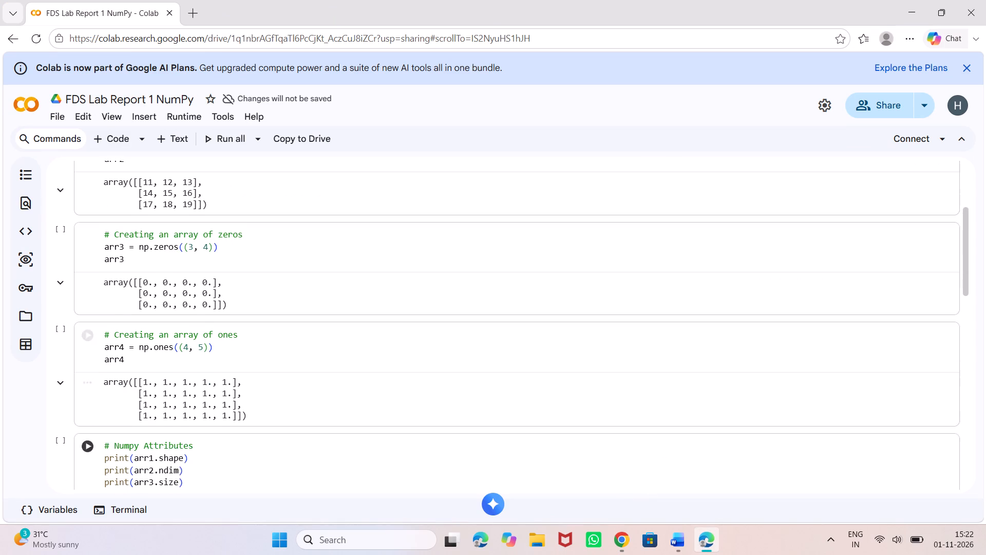
pyautogui.scroll(-1, 629, 467)
pyautogui.click(635, 537)
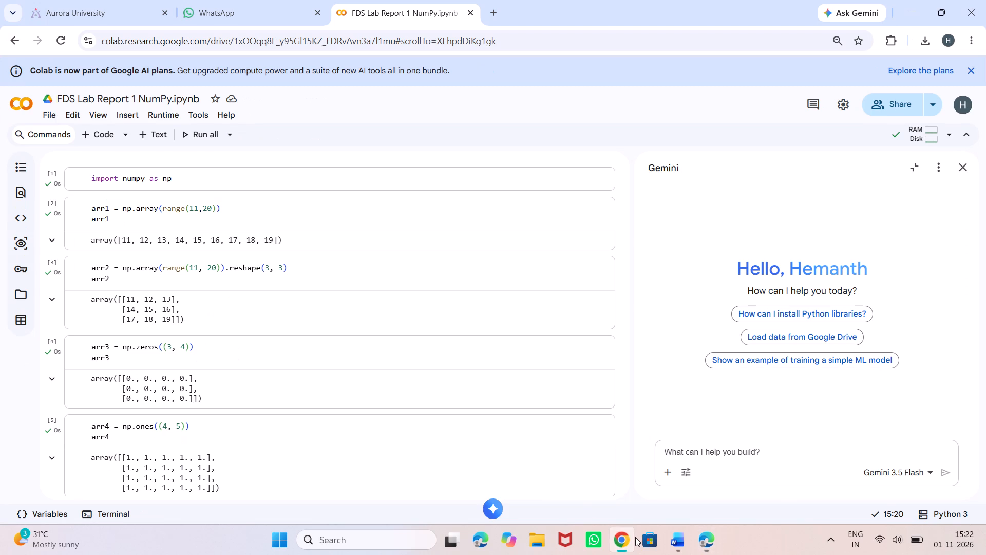
pyautogui.click(714, 550)
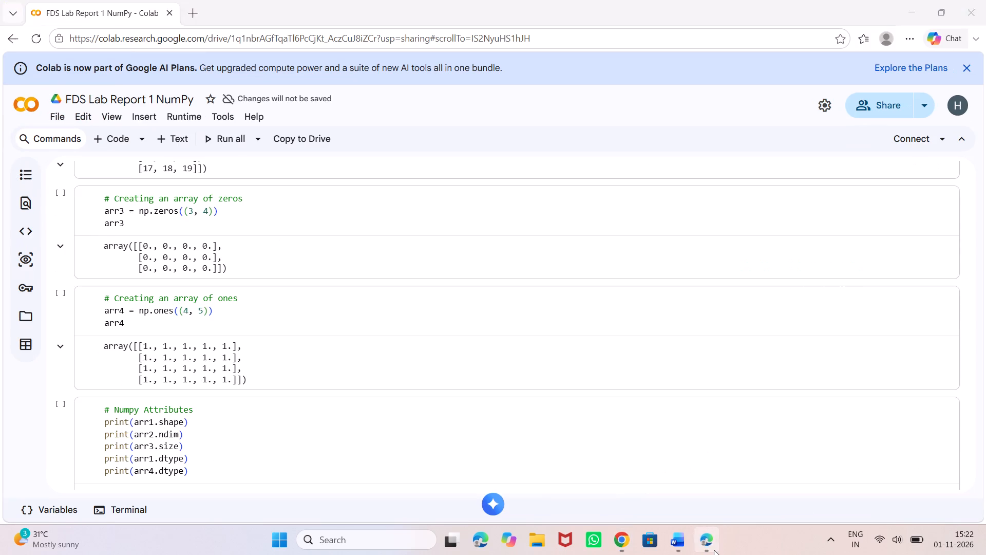
pyautogui.click(633, 544)
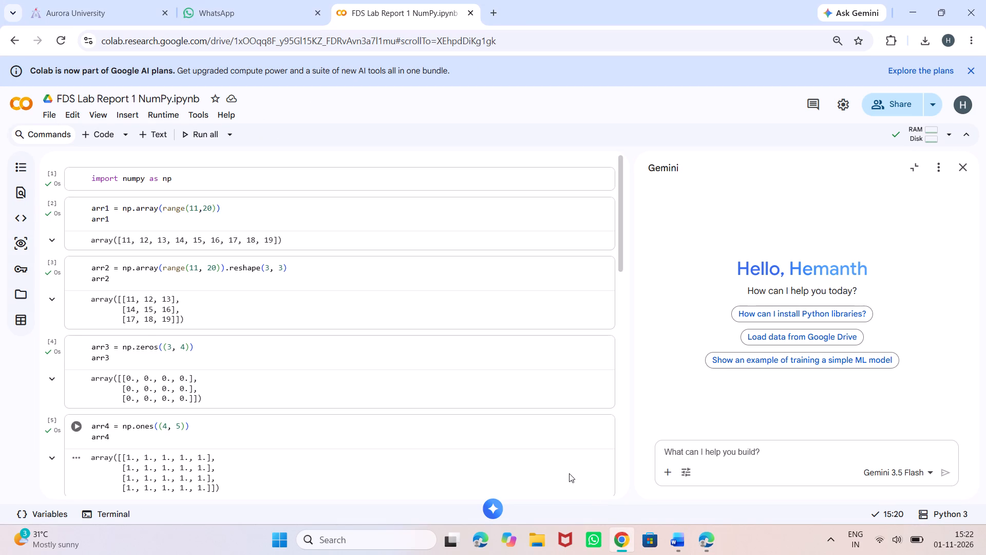
pyautogui.scroll(-1, 569, 473)
pyautogui.scroll(1, 569, 473)
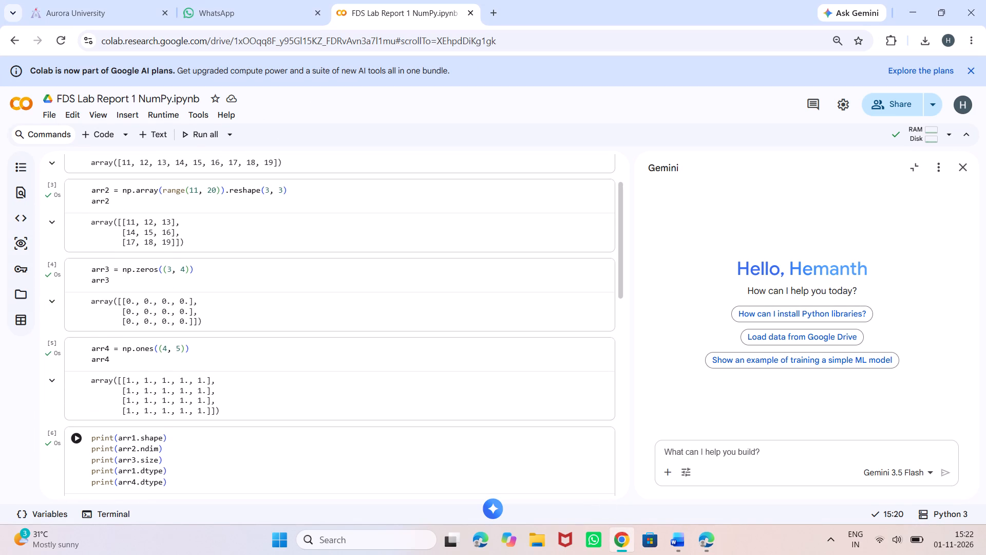
# Review the Edge notebook from the import cell to the NumPy Attributes cell against the first cells of the Chrome notebook.
pyautogui.click(693, 534)
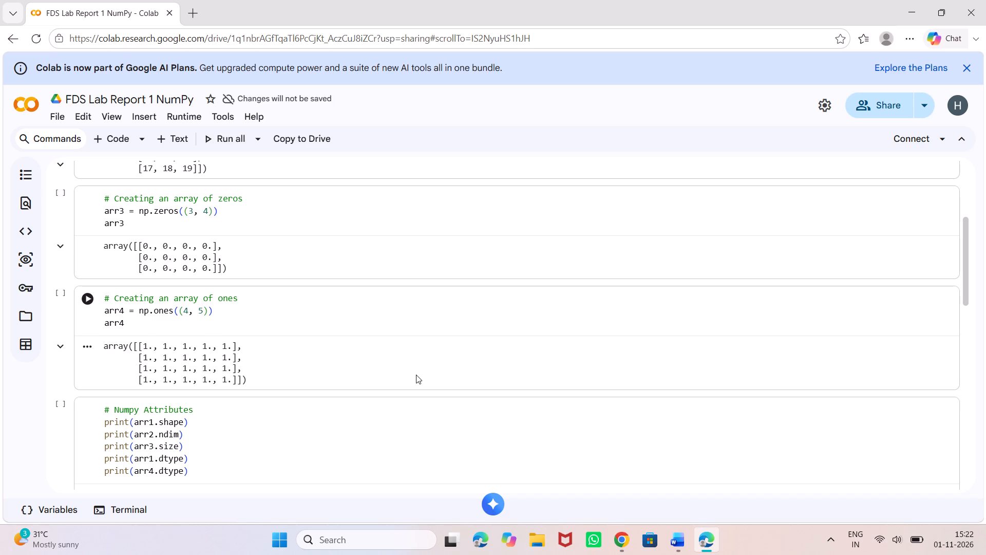
pyautogui.scroll(2, 416, 375)
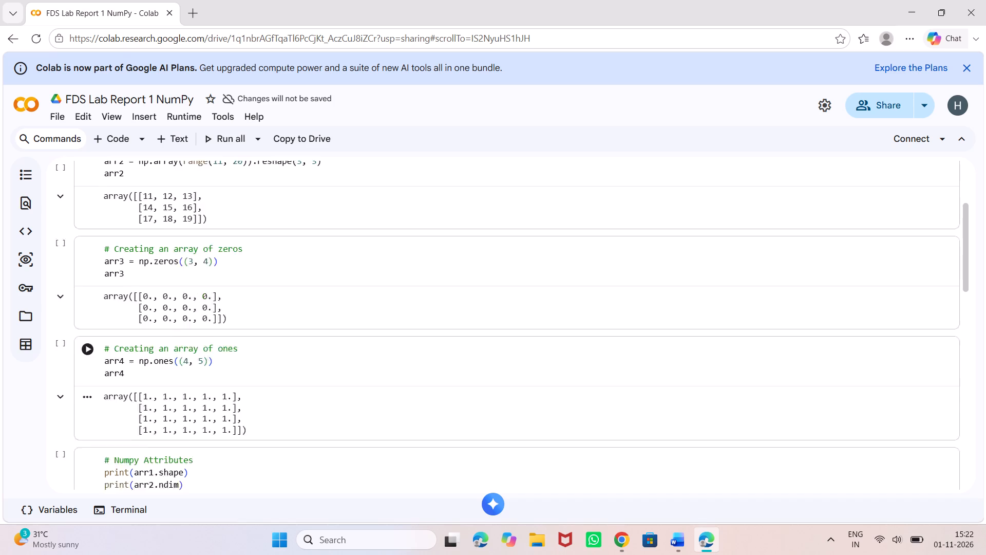
pyautogui.scroll(7, 416, 375)
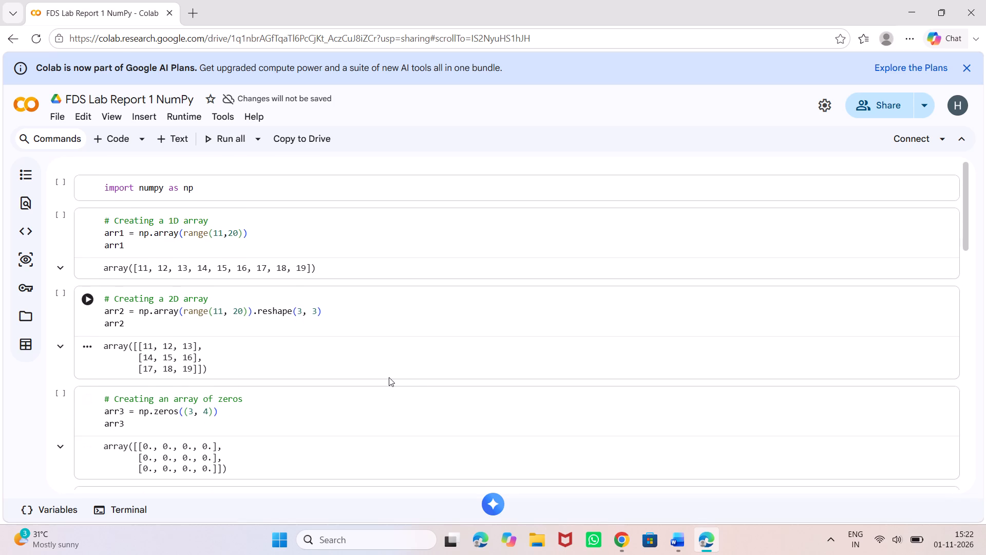
pyautogui.scroll(1, 389, 377)
pyautogui.scroll(-1, 391, 417)
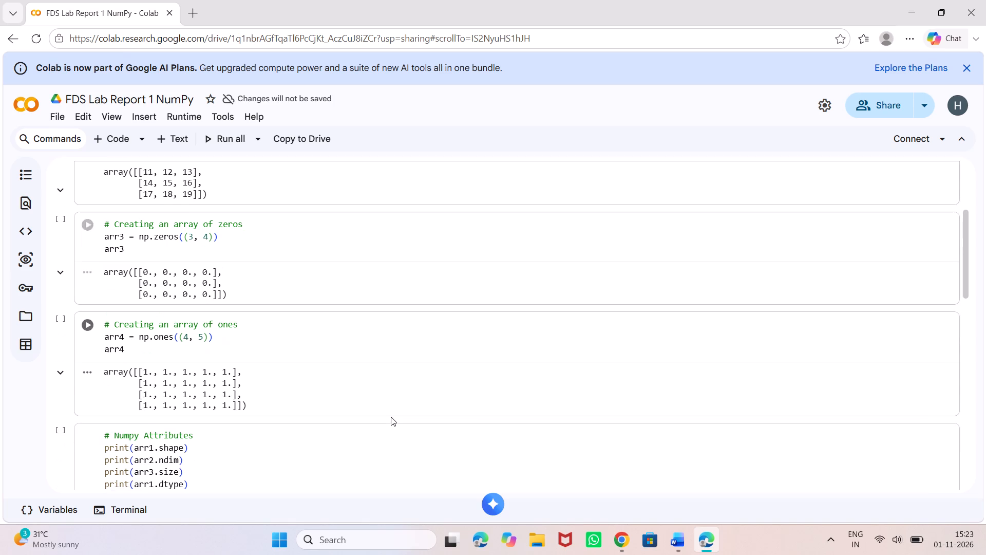
pyautogui.scroll(-1, 391, 417)
pyautogui.scroll(1, 391, 417)
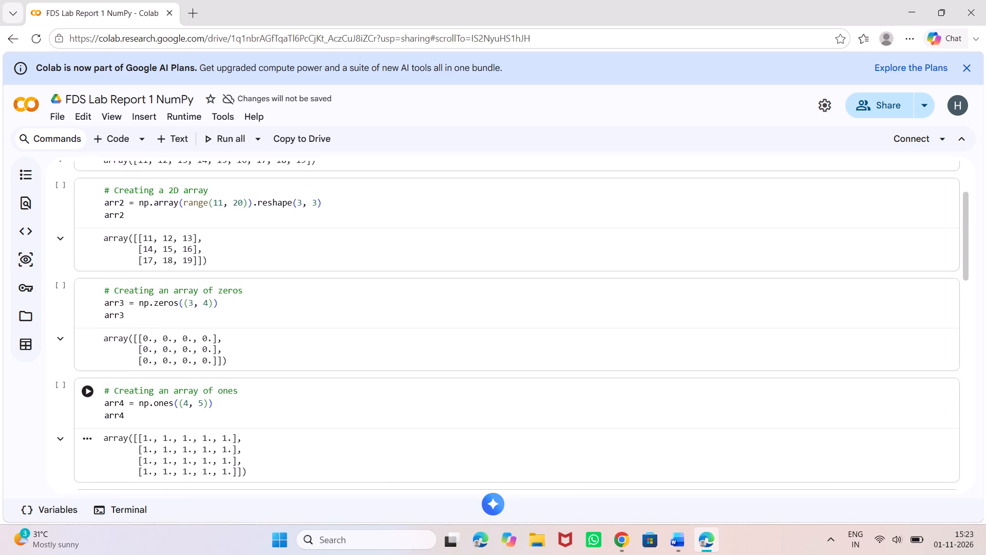
pyautogui.scroll(2, 391, 417)
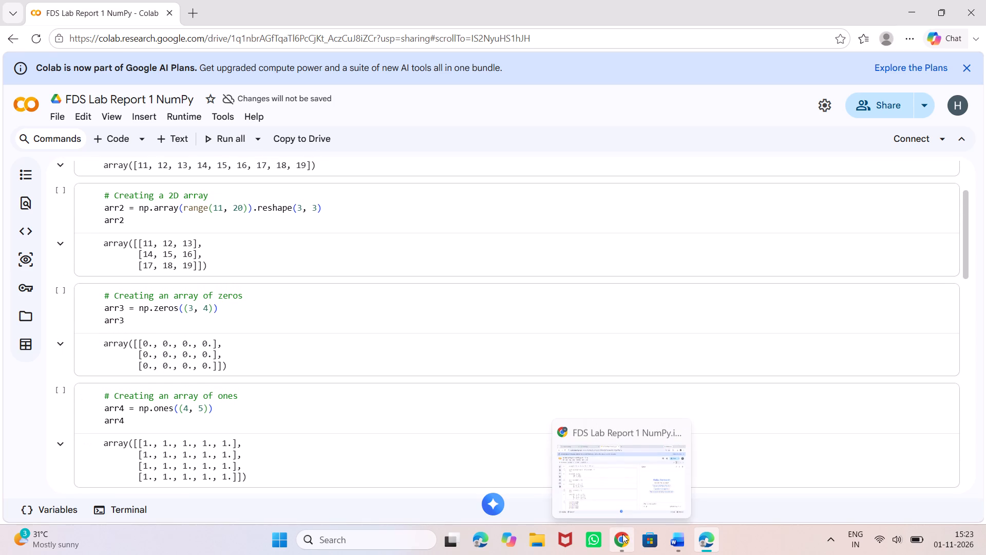
pyautogui.click(622, 534)
pyautogui.scroll(1, 497, 419)
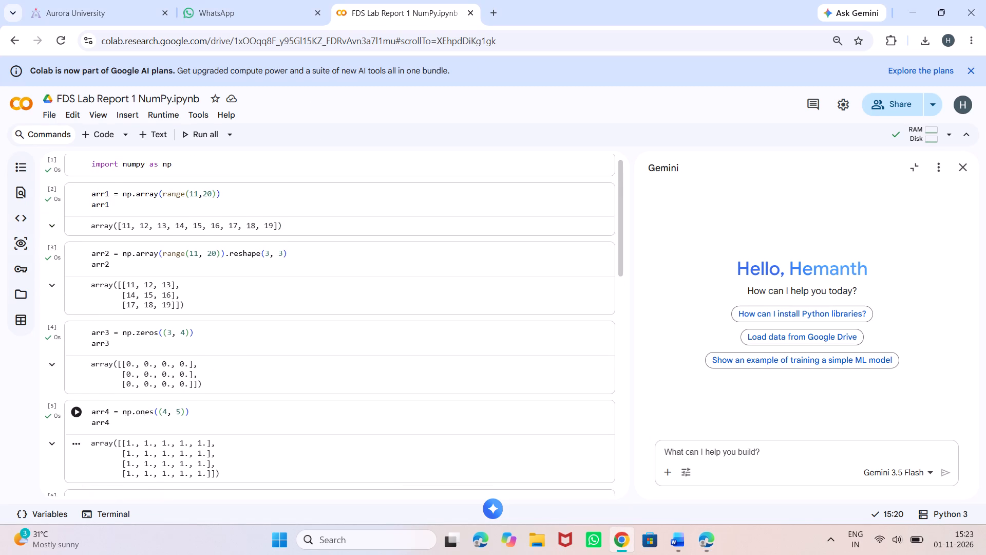
pyautogui.scroll(2, 497, 419)
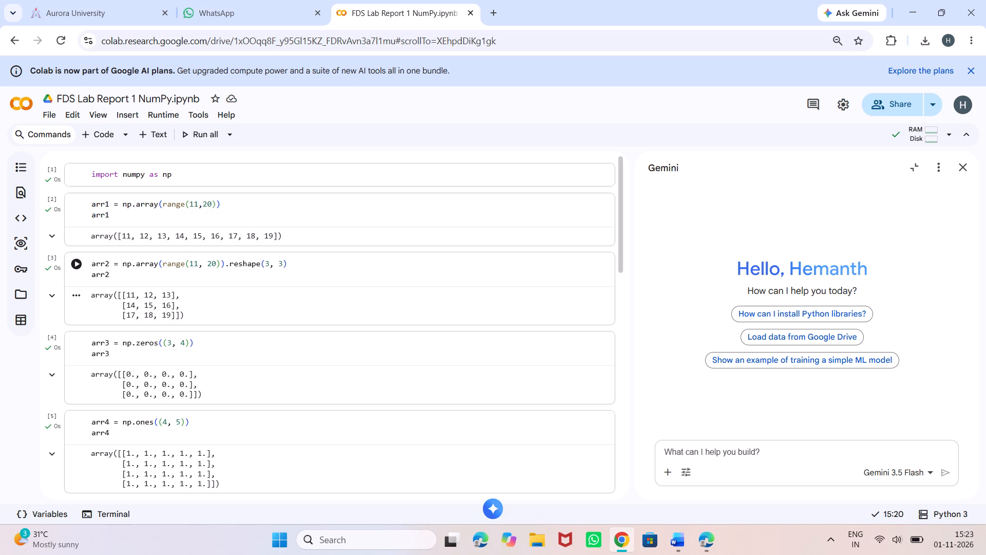
# Examine the Word report from the NumPy Array Creation heading to the NumPy Attributes screenshot, checking it against both notebooks.
pyautogui.click(681, 554)
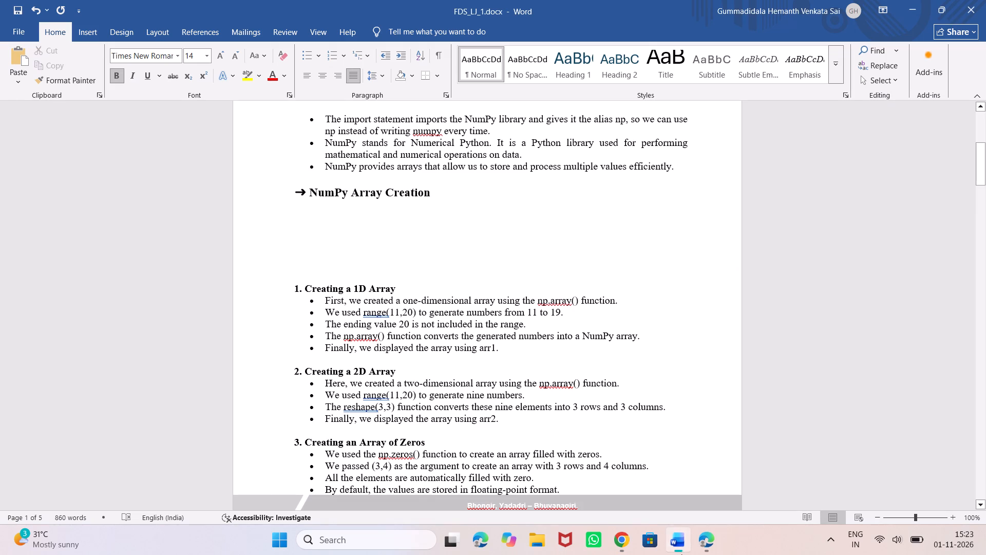
pyautogui.scroll(-1, 561, 439)
pyautogui.scroll(1, 561, 439)
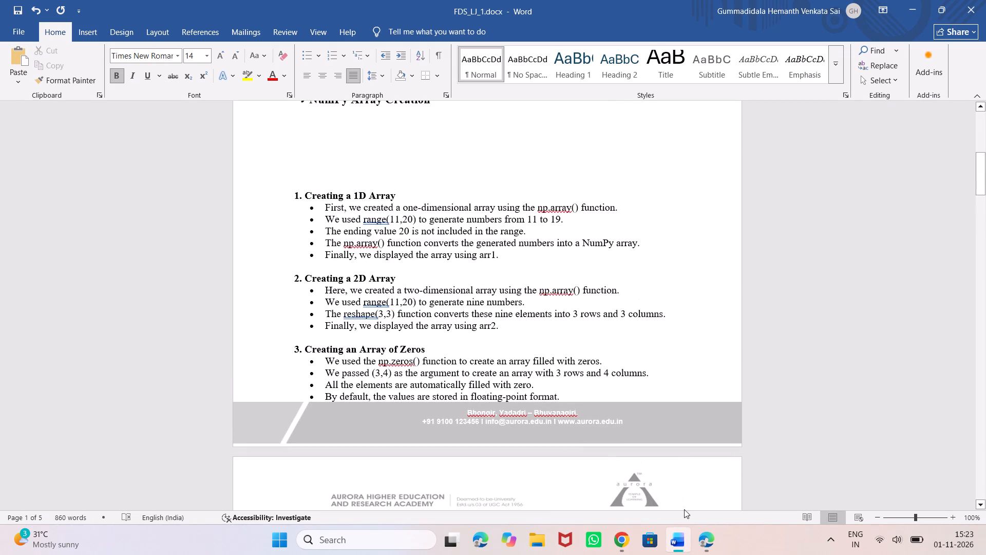
pyautogui.scroll(-2, 595, 416)
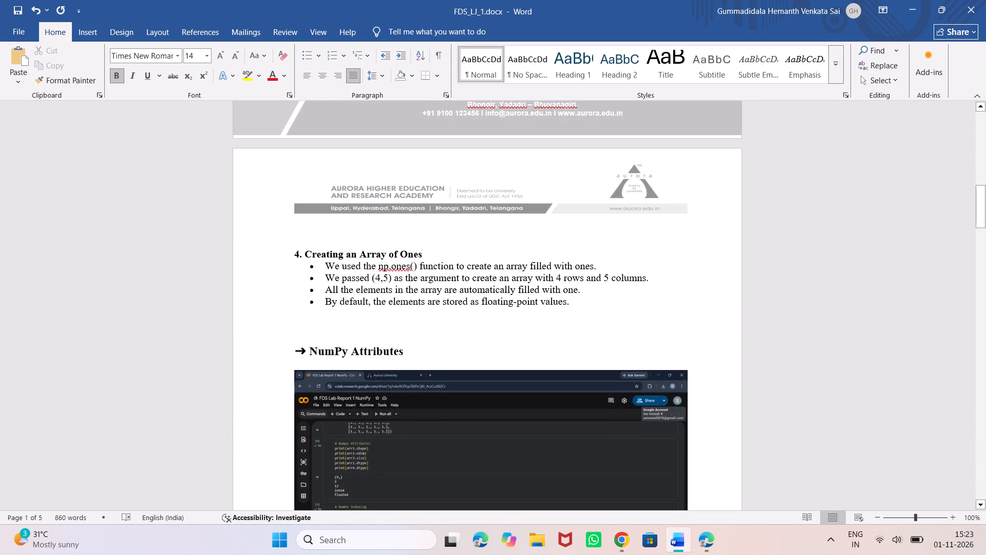
pyautogui.click(698, 536)
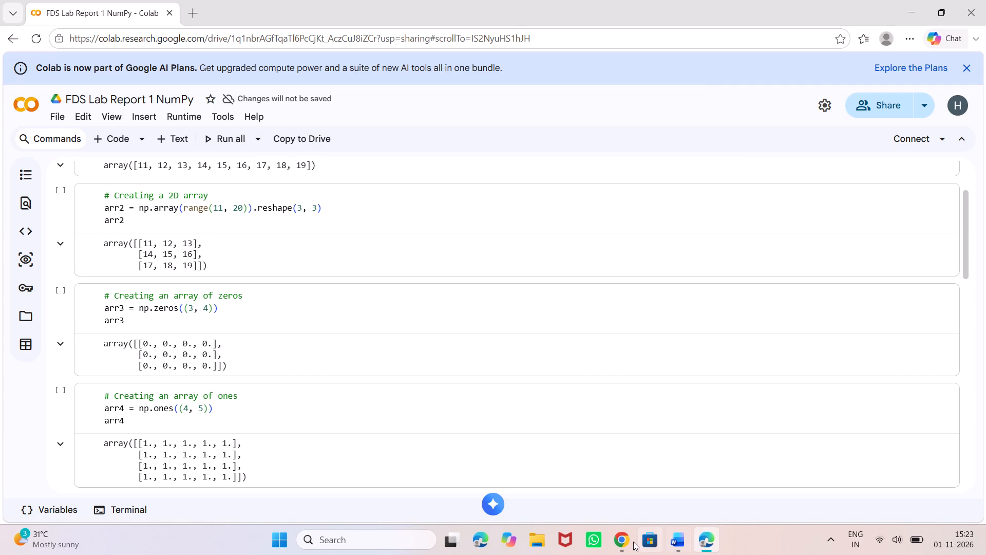
pyautogui.click(630, 542)
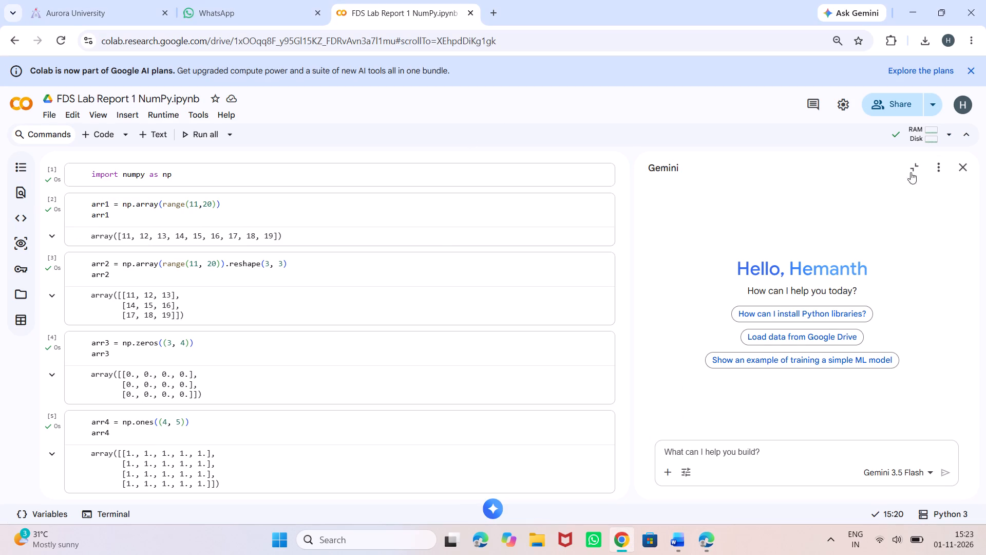
pyautogui.click(706, 549)
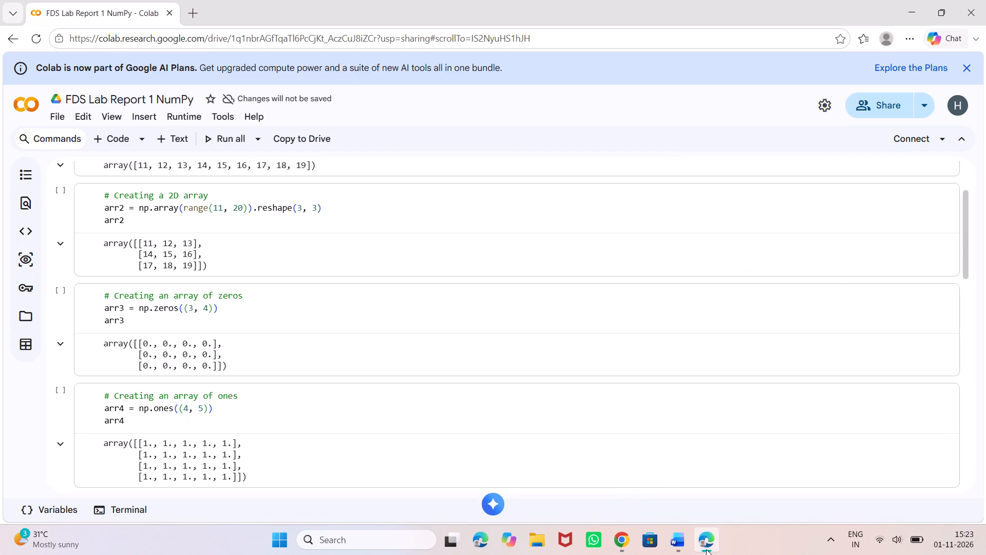
pyautogui.click(670, 530)
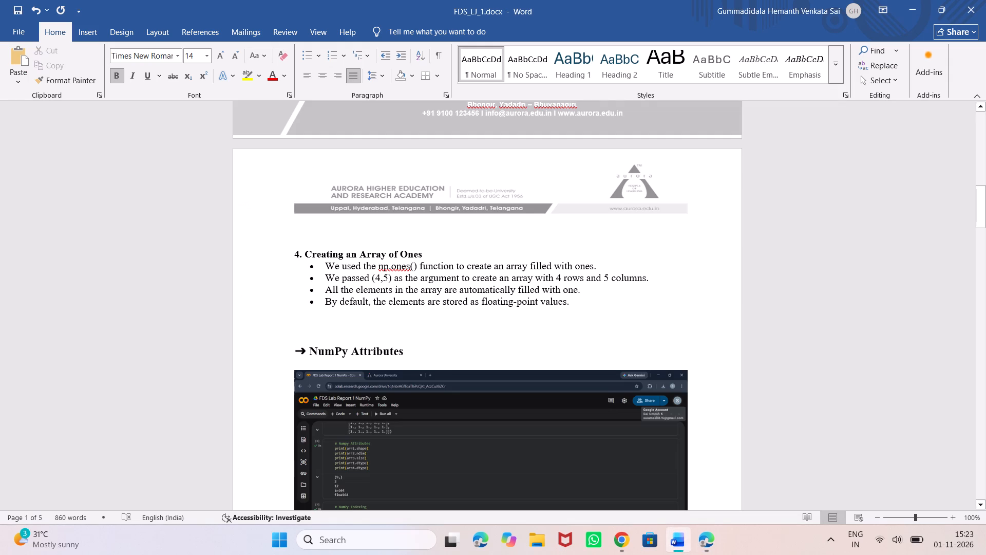
# Switch to the notebook in Chrome and close its Gemini pane.
pyautogui.click(624, 540)
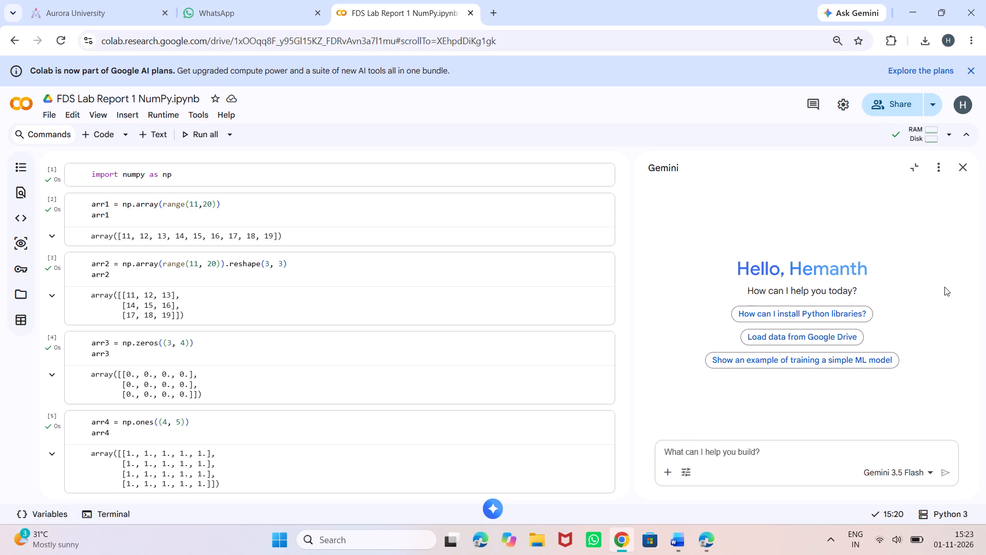
pyautogui.click(960, 169)
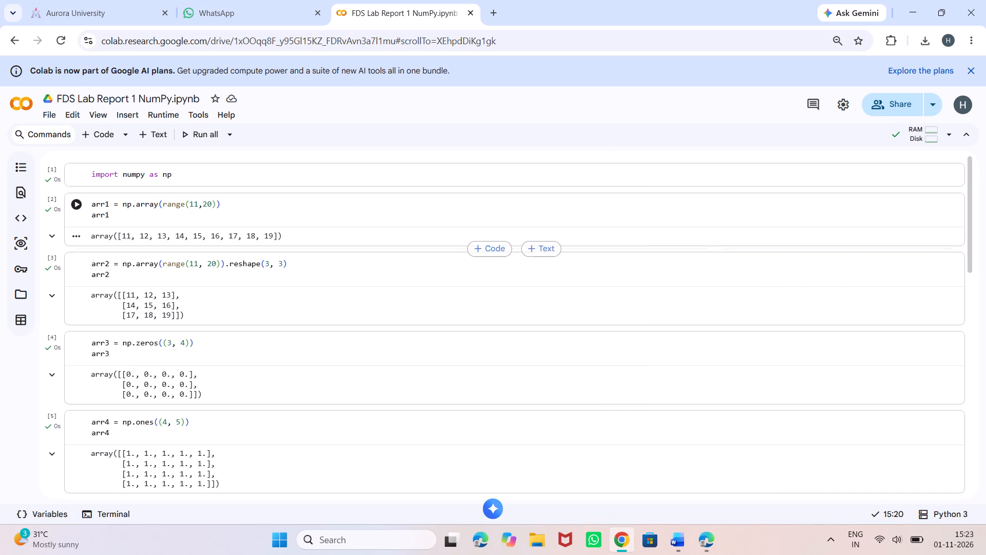
# Capture a rectangular screenshot of the full-width Chrome notebook page, covering the cells from import numpy as np through arr4.
pyautogui.press('shift+super+s')
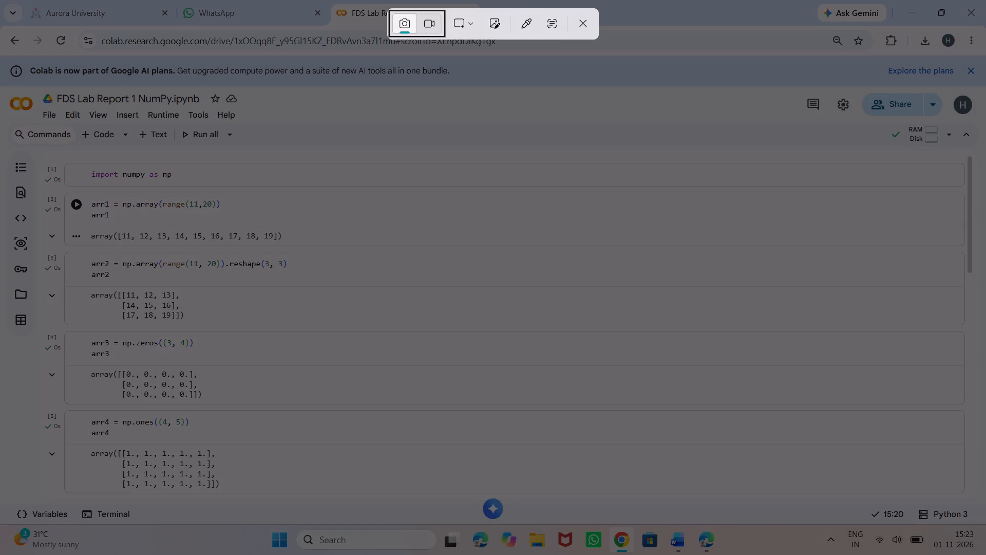
pyautogui.click(473, 32)
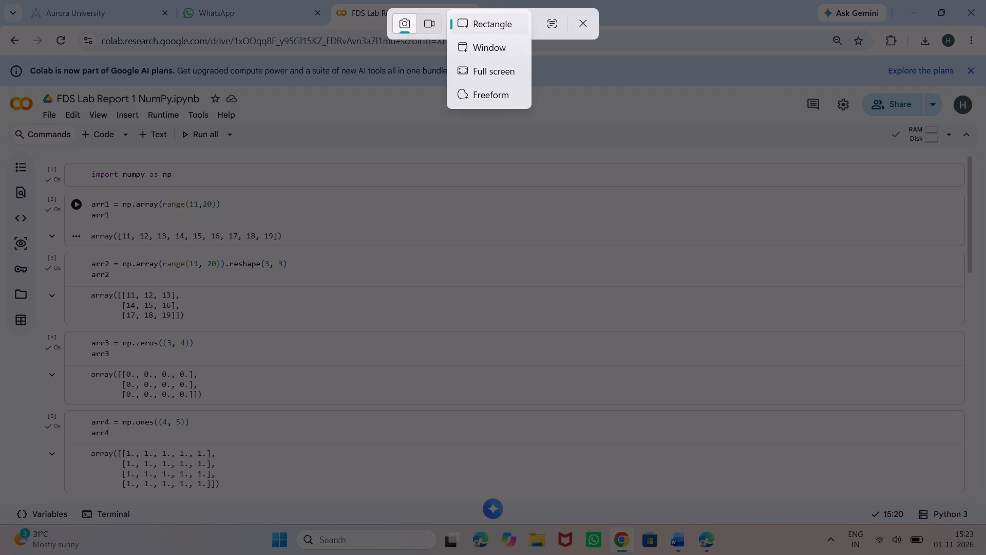
pyautogui.moveTo(0, 49); pyautogui.dragTo(501, 309)
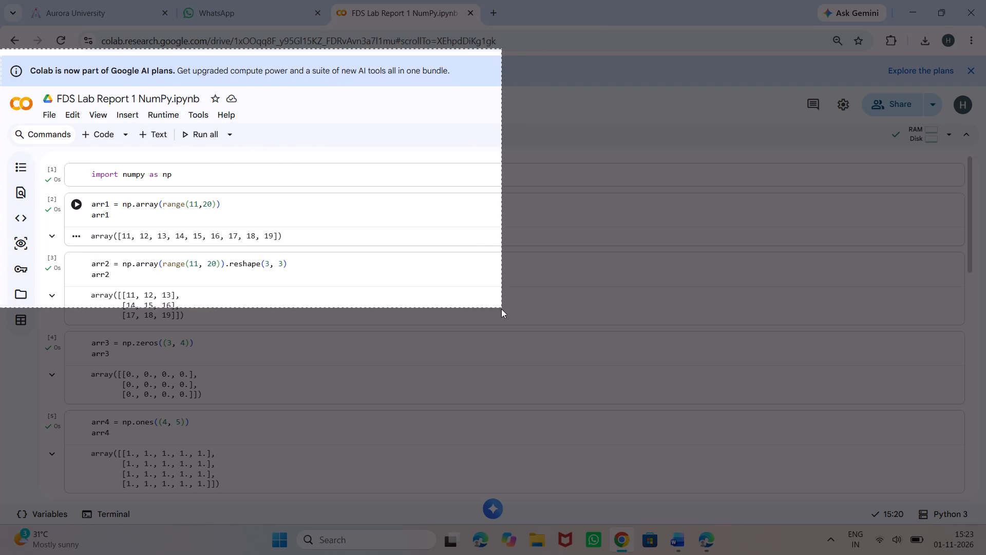
pyautogui.moveTo(501, 309); pyautogui.dragTo(984, 528)
pyautogui.hscroll(1, 789, 443)
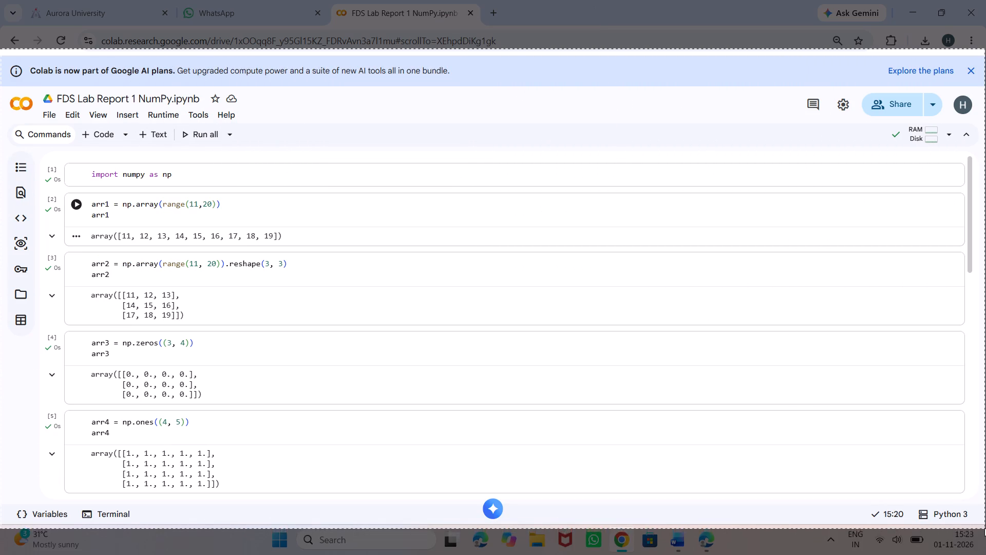
pyautogui.moveTo(984, 528); pyautogui.dragTo(984, 524)
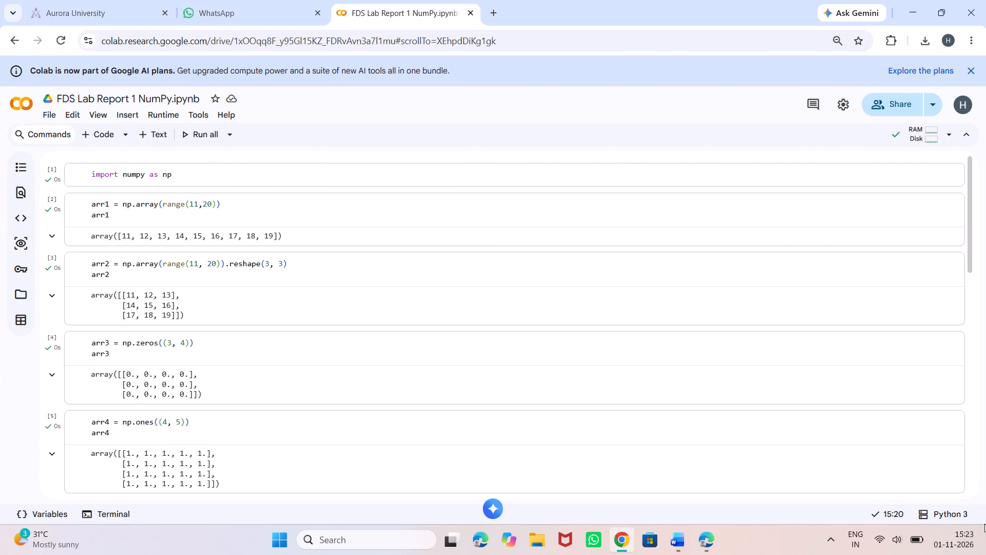
# Switch to the Word report and paste the captured notebook screenshot directly below the NumPy Array Creation heading.
pyautogui.click(664, 533)
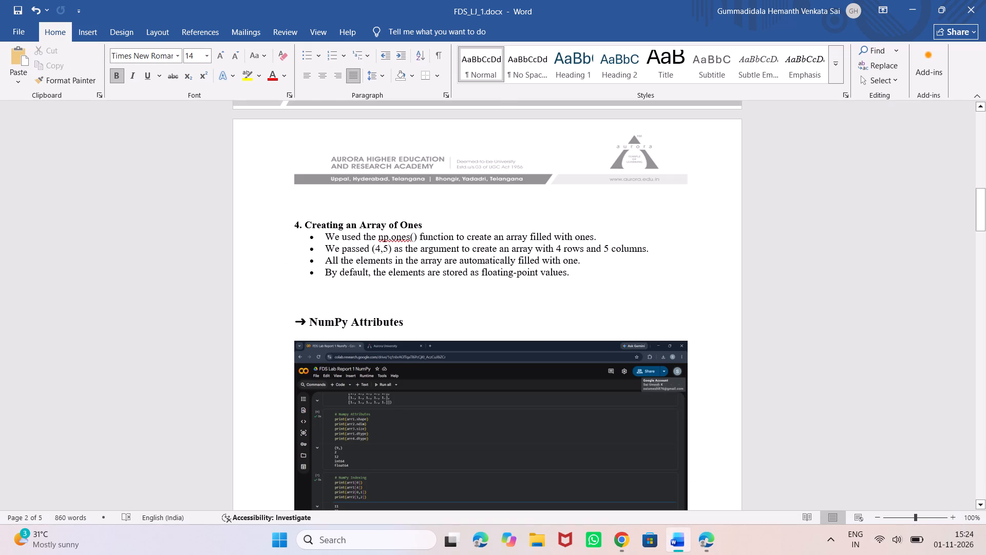
pyautogui.scroll(3, 315, 265)
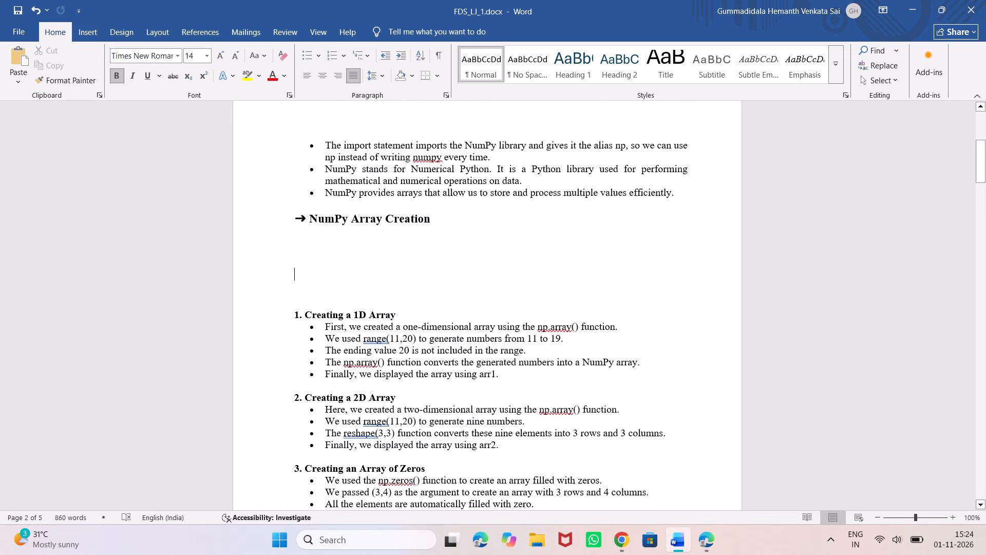
pyautogui.click(305, 243)
pyautogui.hotkey('ctrl', 'v')
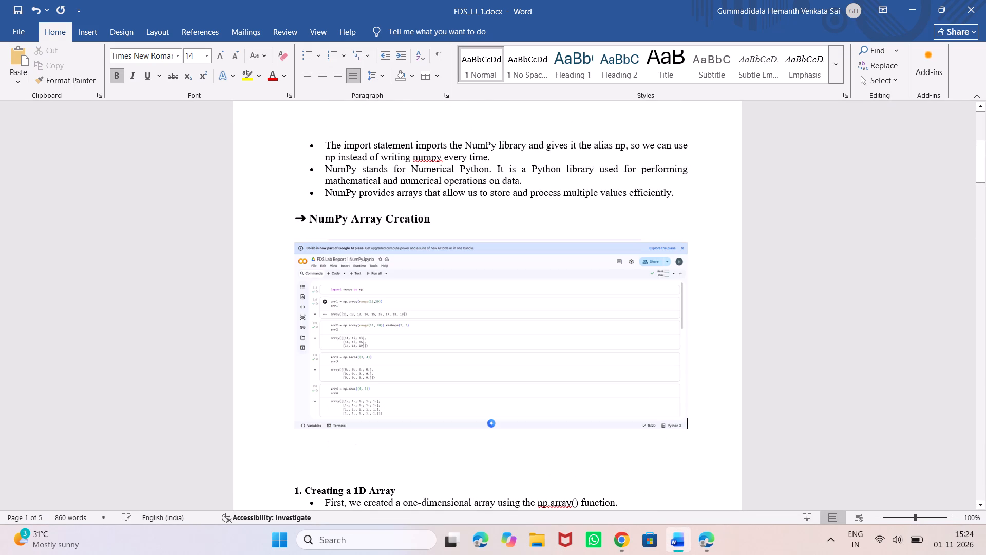
pyautogui.scroll(-1, 329, 272)
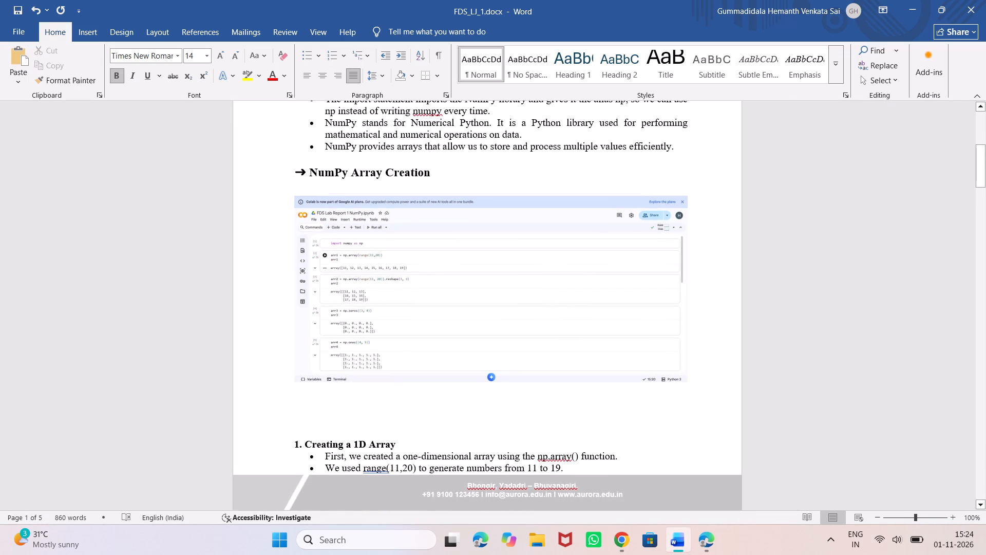
pyautogui.keyDown('ctrl'); pyautogui.scroll(6, 345, 302); pyautogui.keyUp('ctrl')
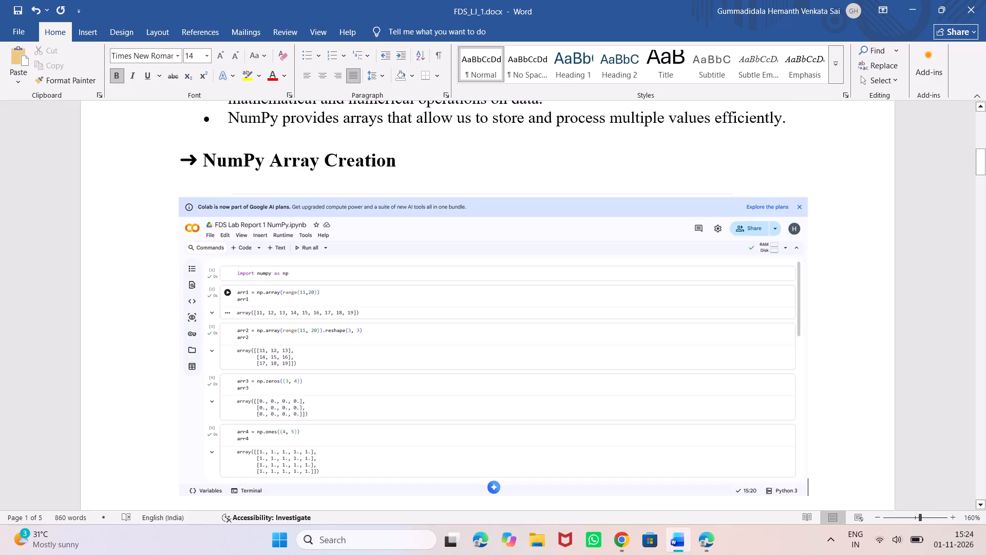
# Delete the old dark-themed notebook screenshot under the NumPy Attributes heading.
pyautogui.scroll(-5, 345, 302)
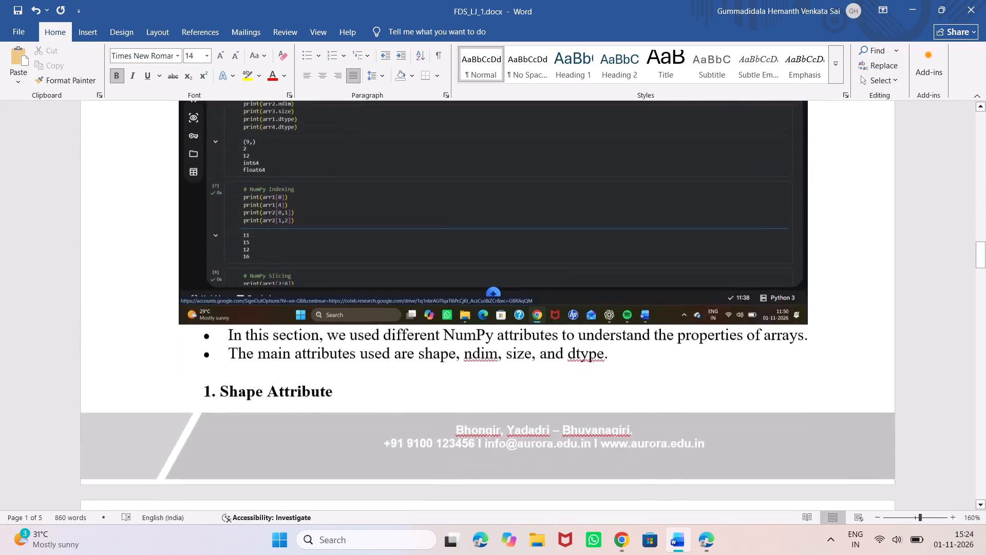
pyautogui.scroll(2, 345, 302)
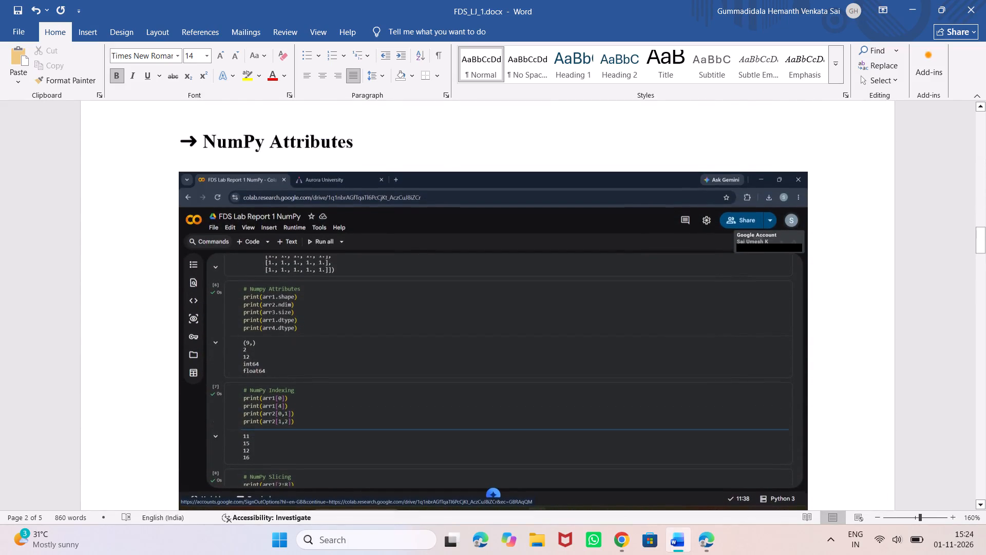
pyautogui.scroll(1, 345, 302)
pyautogui.click(345, 302)
pyautogui.scroll(-1, 345, 302)
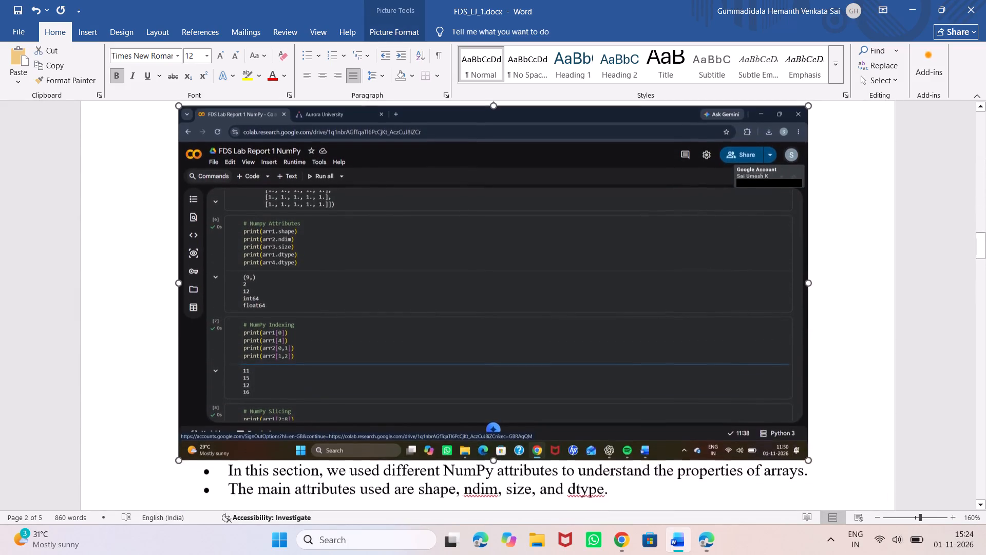
pyautogui.scroll(-2, 345, 302)
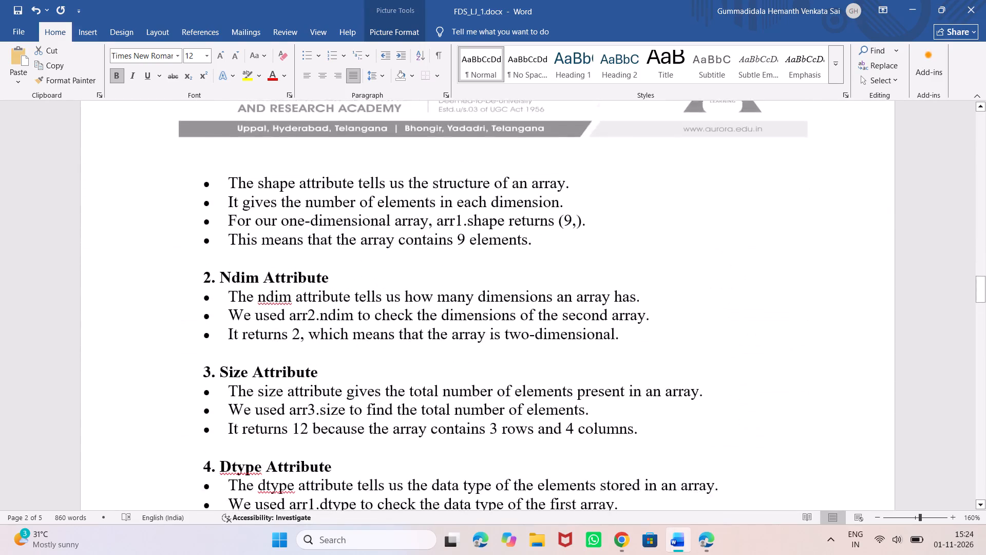
pyautogui.scroll(-2, 345, 302)
pyautogui.scroll(1, 345, 302)
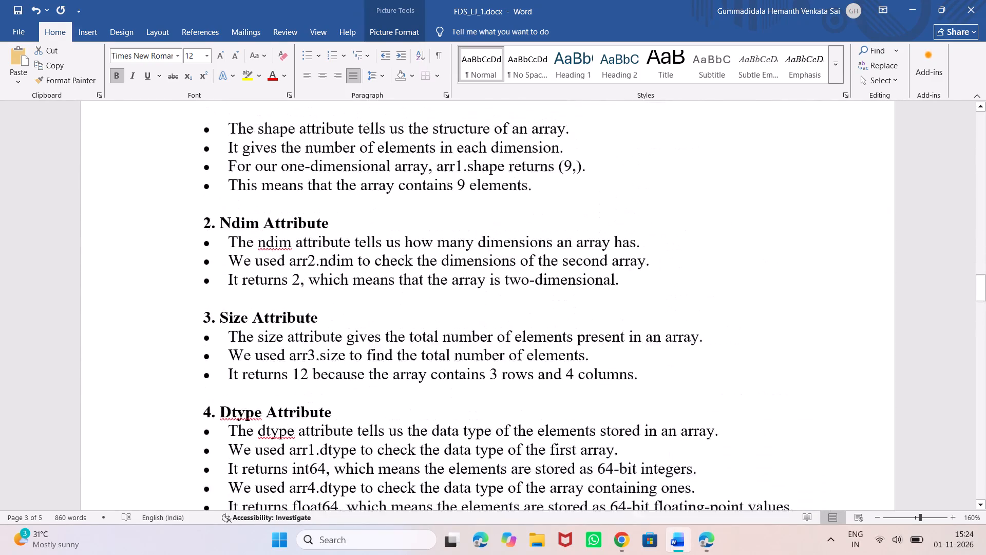
pyautogui.scroll(3, 345, 302)
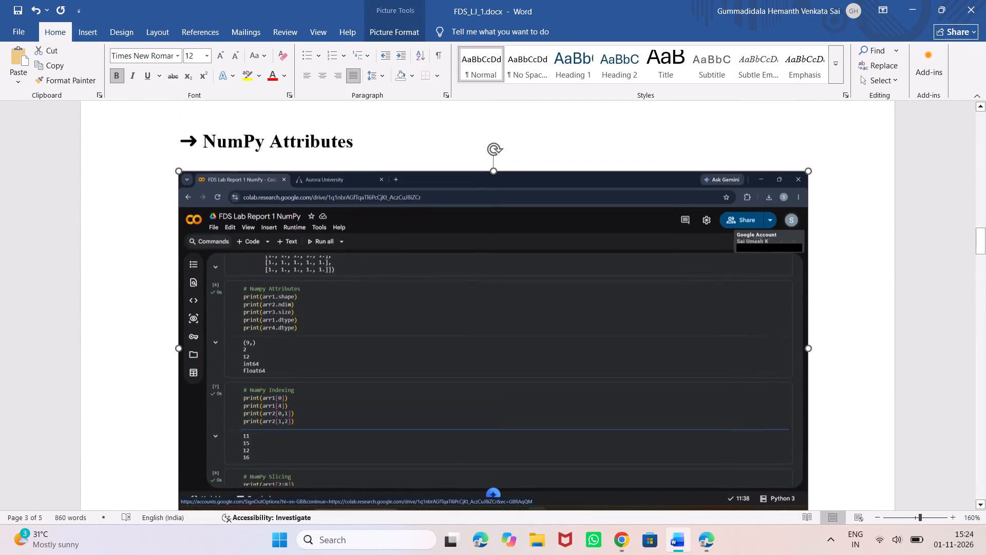
pyautogui.press('Delete')
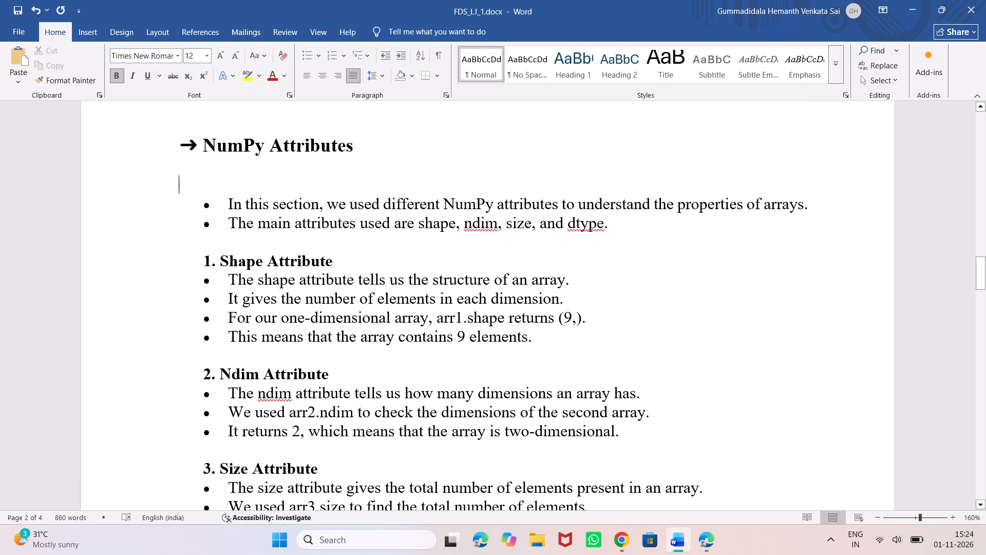
# Compare the attributes, indexing and slicing cells of the Chrome notebook with the same cells in the Edge notebook.
pyautogui.click(631, 543)
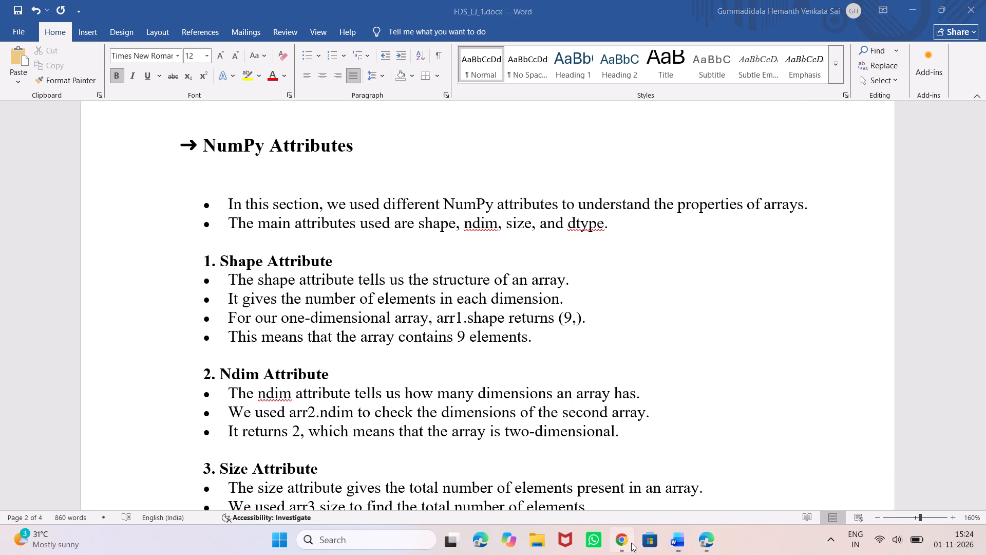
pyautogui.scroll(-2, 400, 352)
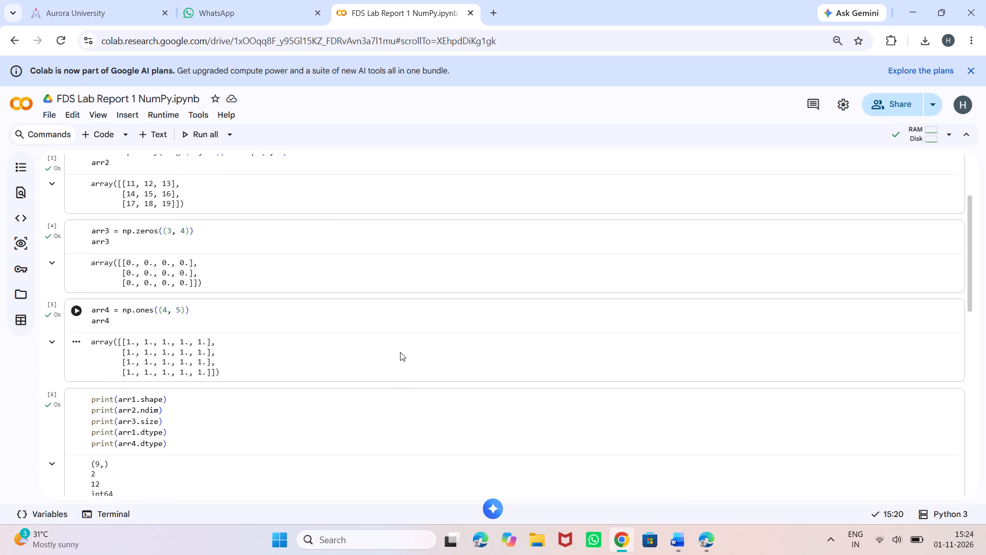
pyautogui.scroll(-2, 400, 352)
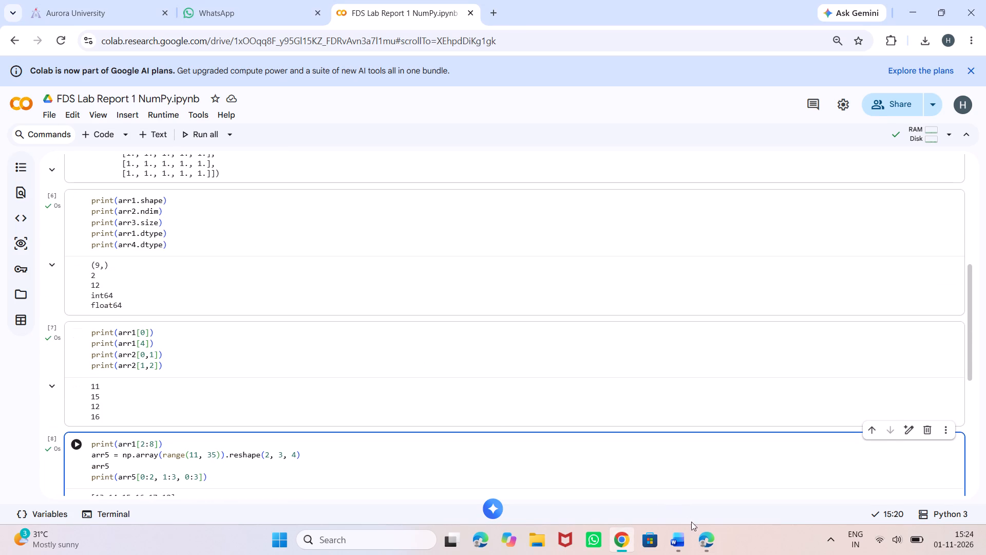
pyautogui.click(698, 539)
pyautogui.scroll(-1, 511, 425)
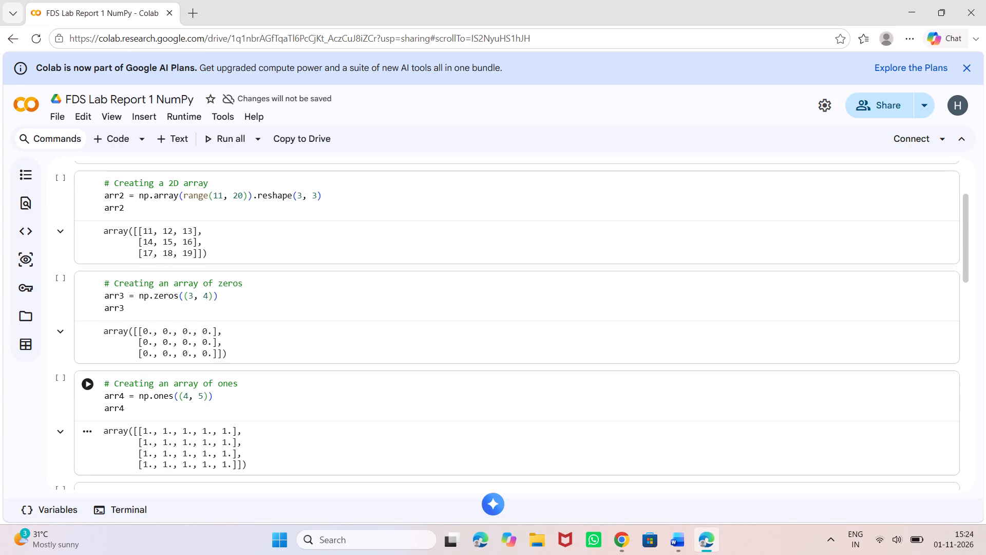
pyautogui.scroll(-2, 511, 425)
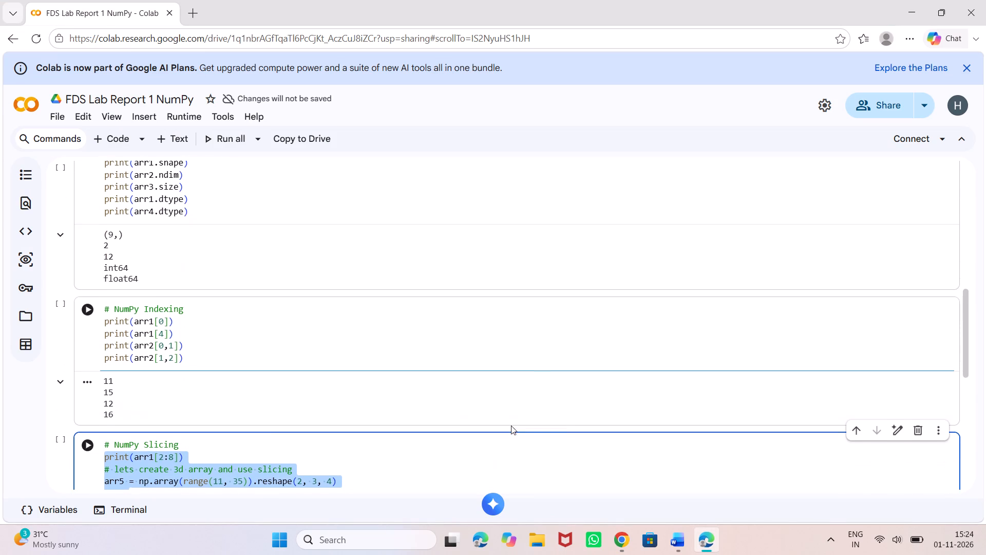
pyautogui.scroll(-1, 511, 425)
pyautogui.click(466, 443)
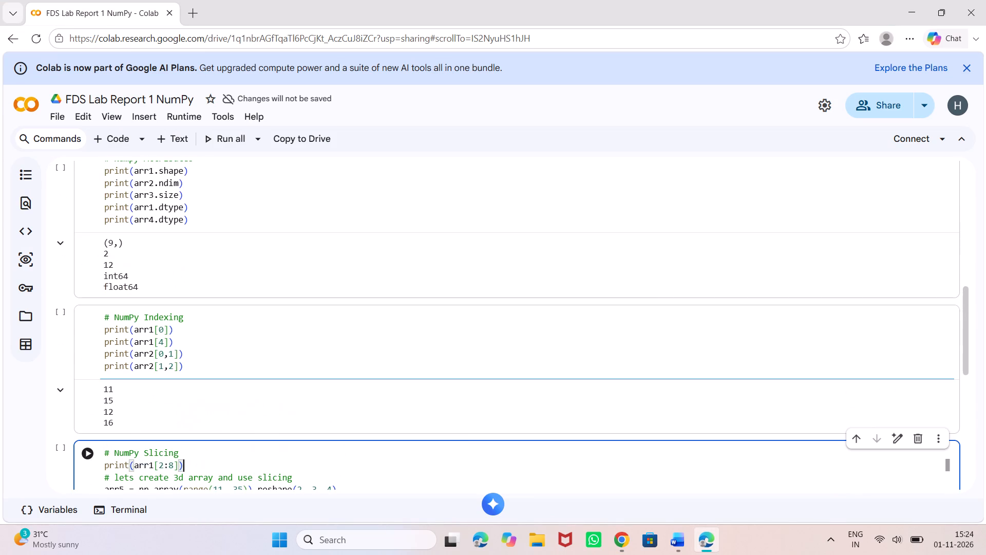
# Examine the Word report from the NumPy Attributes section through the NumPy Slicing screenshot and its explanations.
pyautogui.click(670, 541)
pyautogui.scroll(-2, 518, 418)
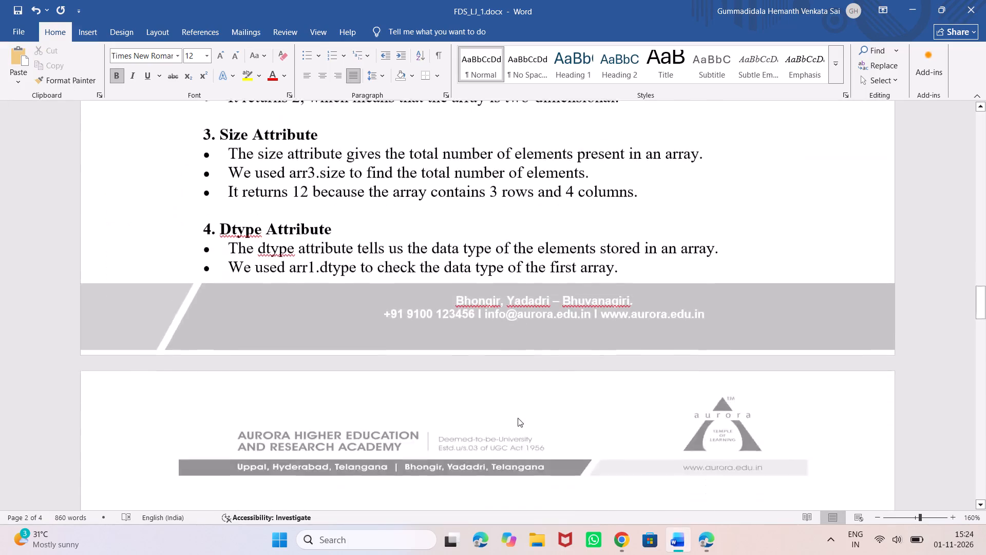
pyautogui.scroll(-4, 518, 418)
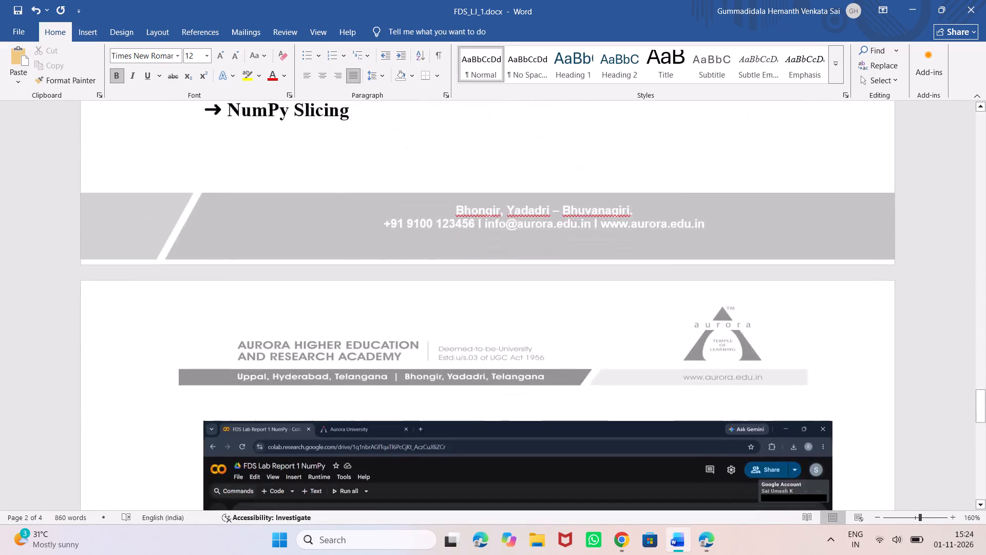
pyautogui.scroll(-2, 518, 418)
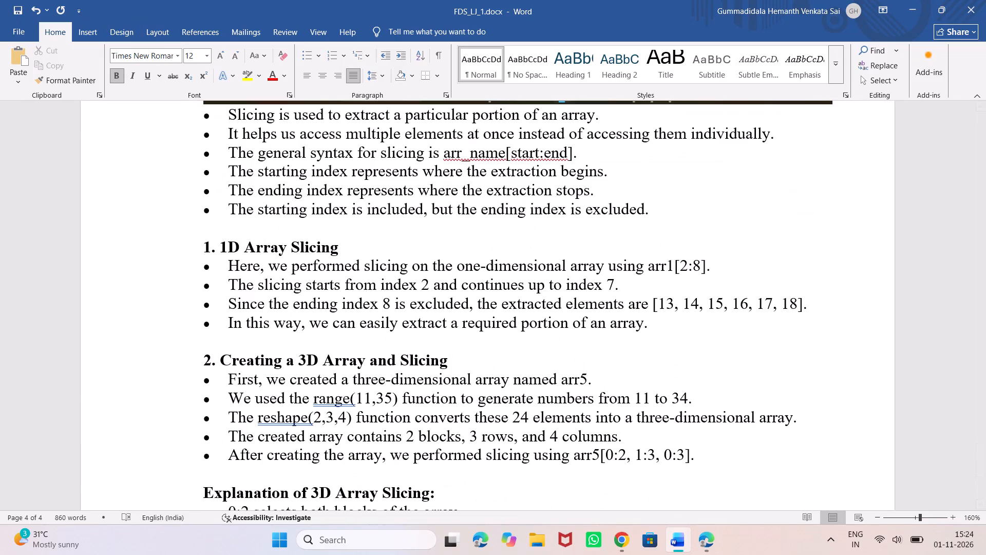
pyautogui.scroll(-5, 518, 418)
pyautogui.scroll(2, 518, 418)
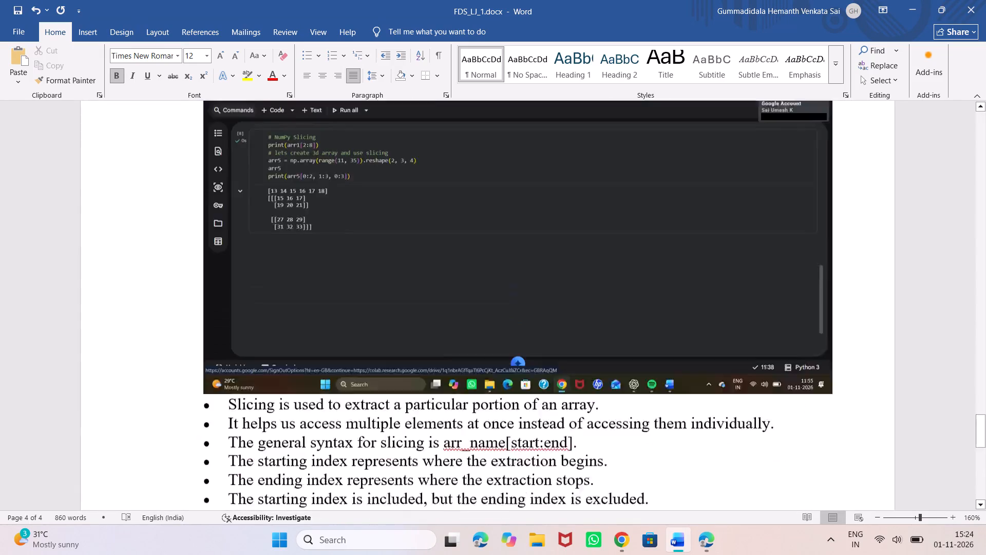
pyautogui.scroll(5, 518, 418)
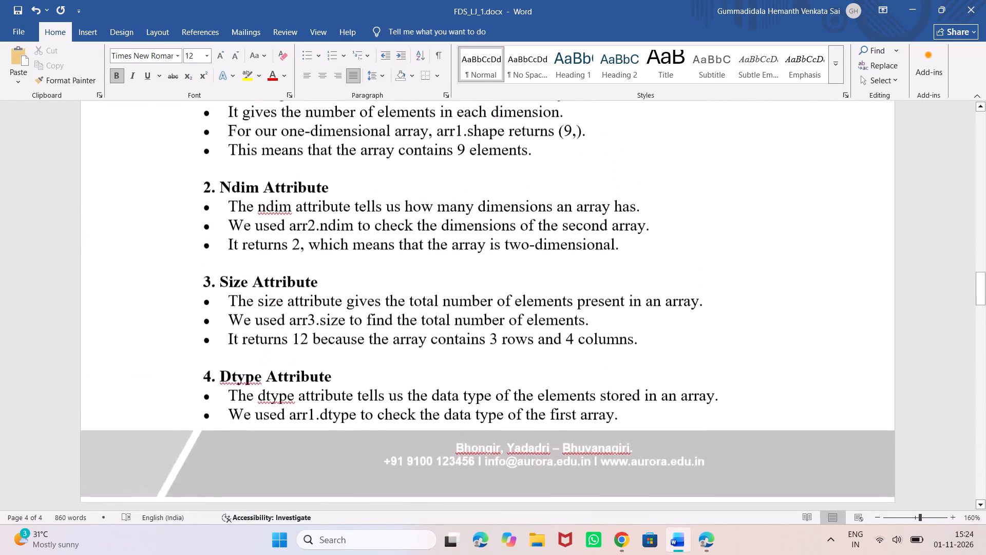
pyautogui.scroll(1, 518, 418)
pyautogui.scroll(-1, 518, 418)
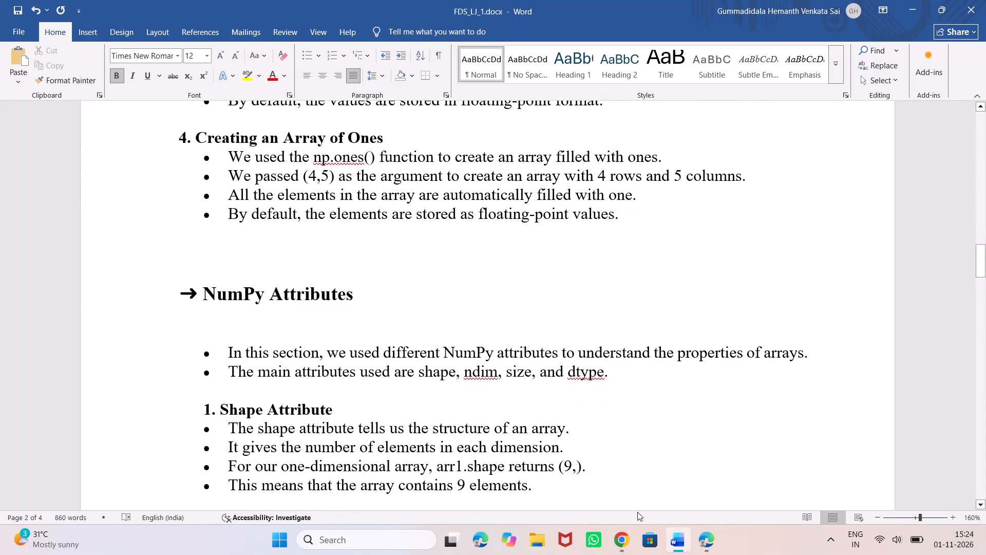
# Check the NumPy Attributes and NumPy Indexing cells in the Edge notebook against the matching cells in Chrome.
pyautogui.click(697, 540)
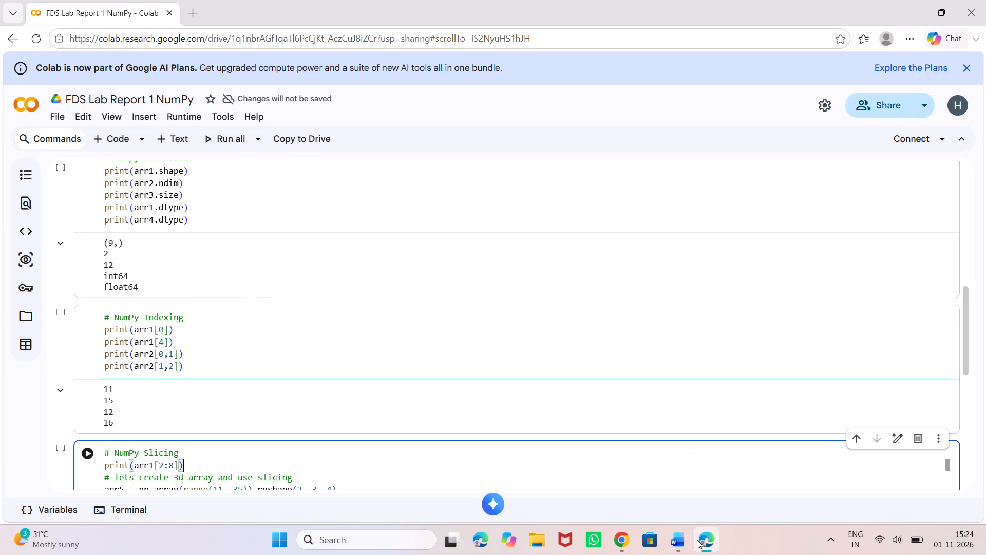
pyautogui.scroll(1, 564, 458)
pyautogui.scroll(-1, 564, 458)
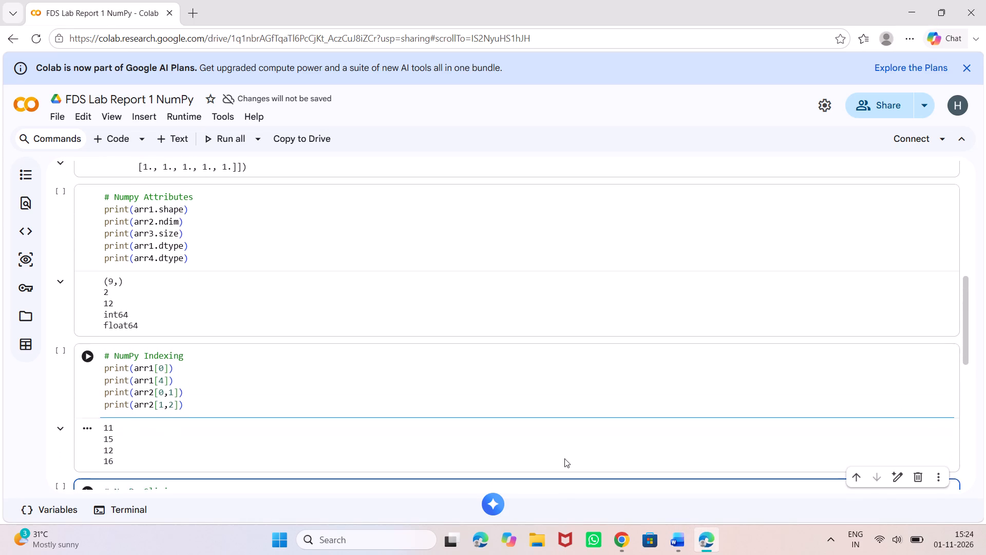
pyautogui.scroll(-1, 564, 458)
pyautogui.click(617, 539)
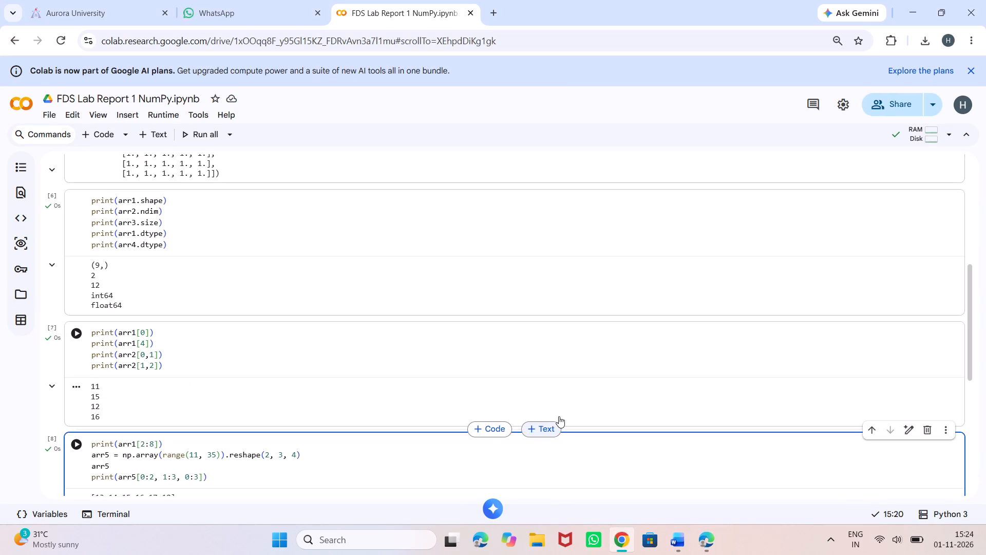
pyautogui.scroll(1, 518, 376)
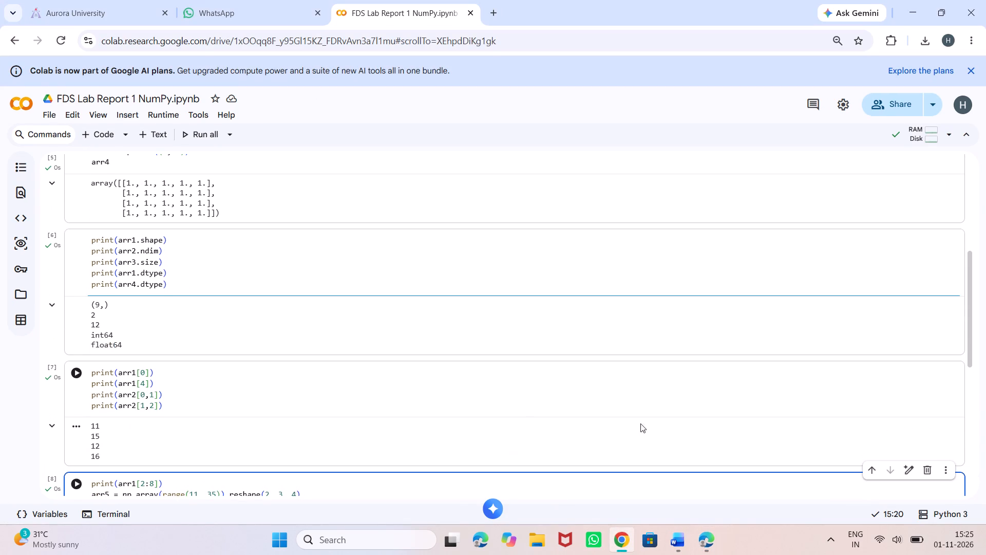
pyautogui.click(703, 542)
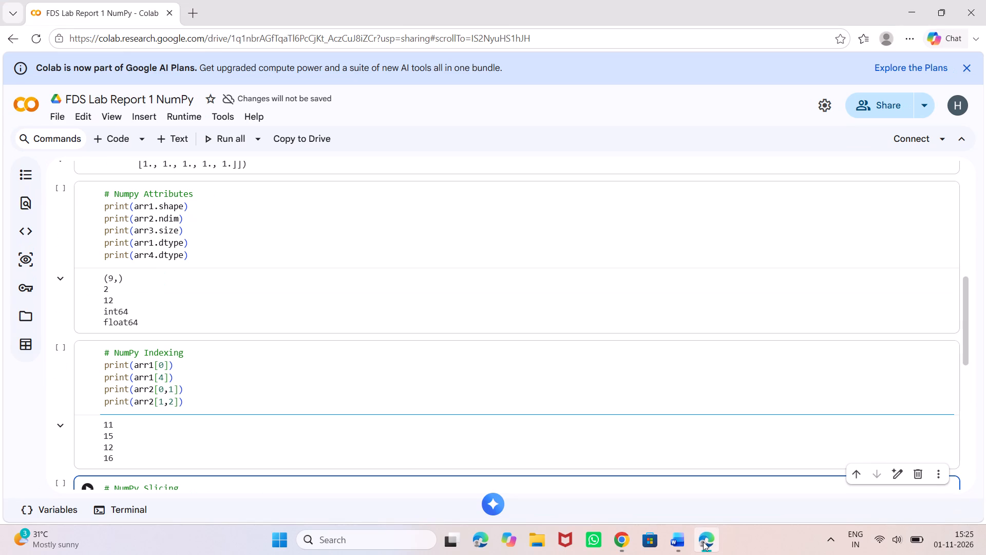
pyautogui.click(633, 542)
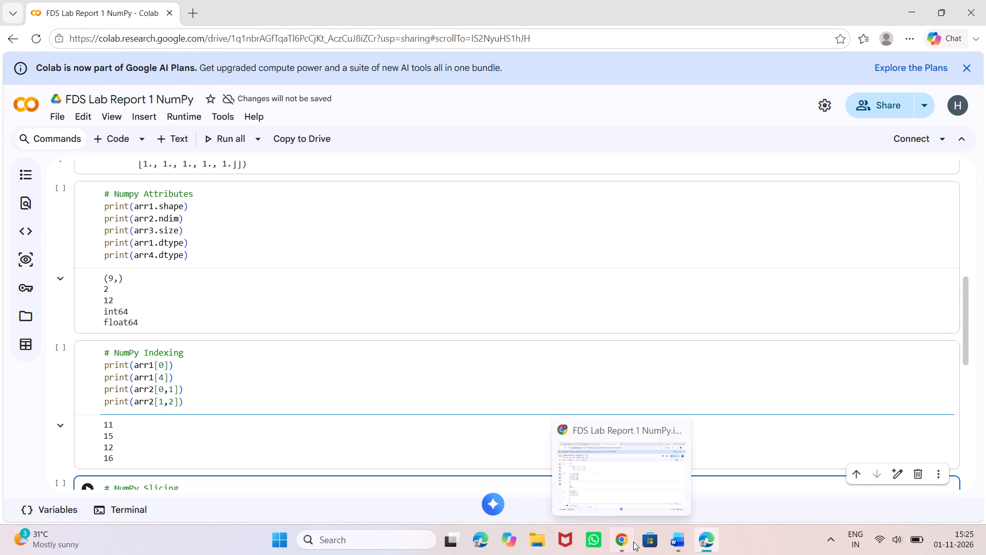
# Take a full-screen screenshot of the Chrome notebook with the attributes cell and its output in view.
pyautogui.scroll(-1, 554, 427)
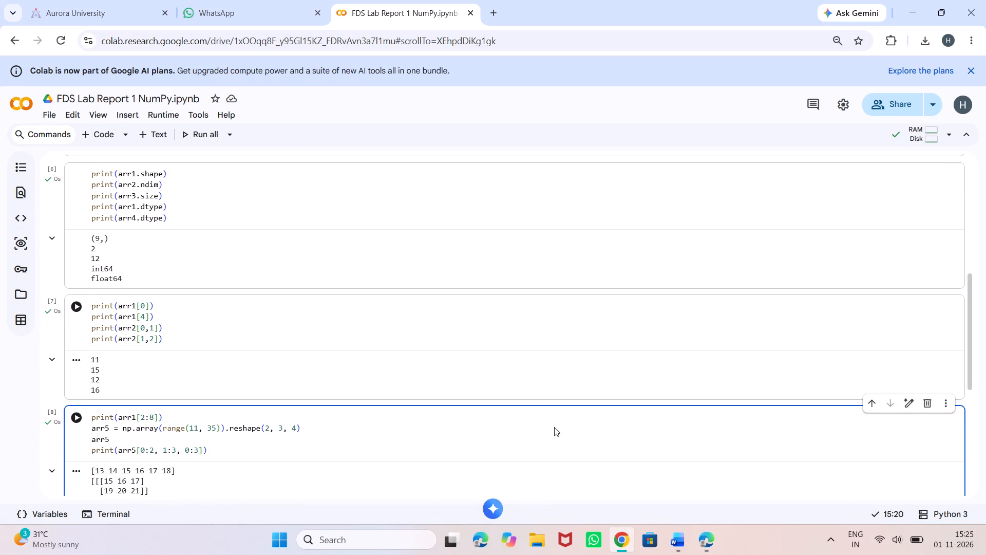
pyautogui.scroll(-2, 554, 427)
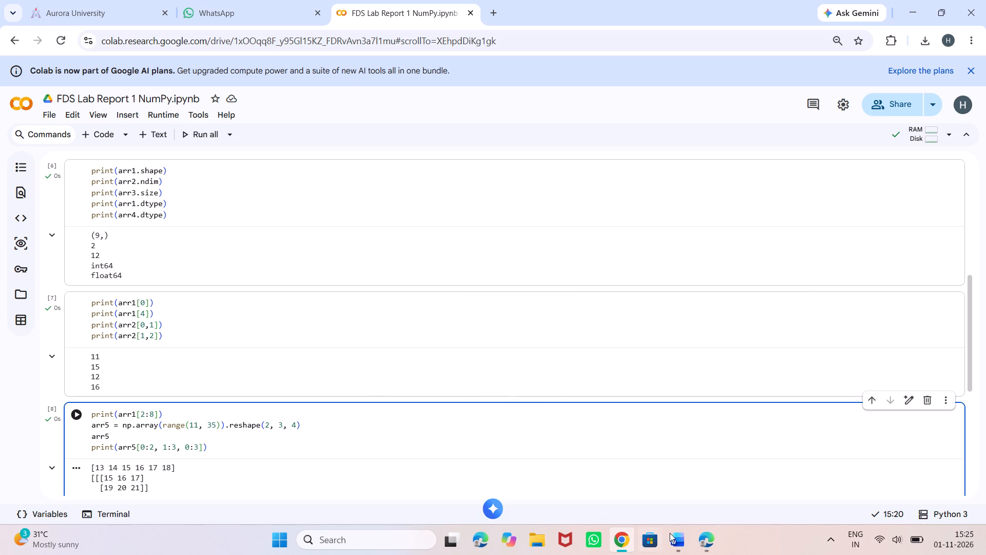
pyautogui.scroll(1, 405, 368)
pyautogui.scroll(-1, 405, 368)
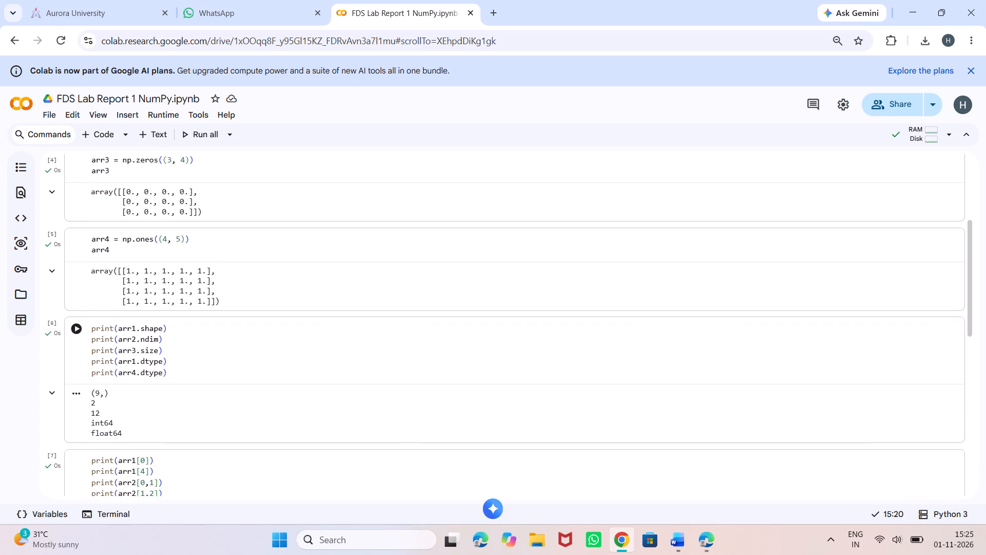
pyautogui.scroll(-2, 405, 368)
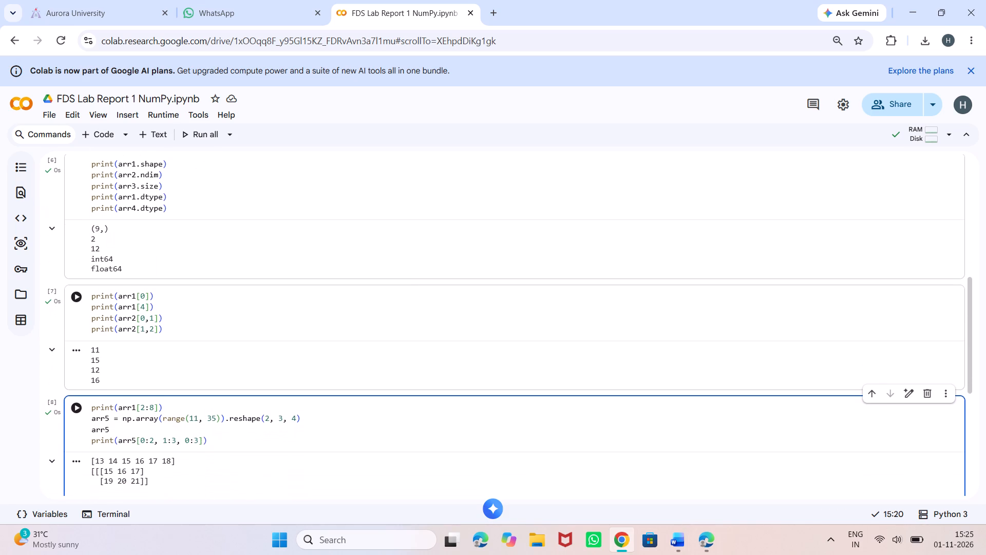
pyautogui.scroll(-1, 405, 368)
pyautogui.press('shift+super+s')
pyautogui.click(458, 20)
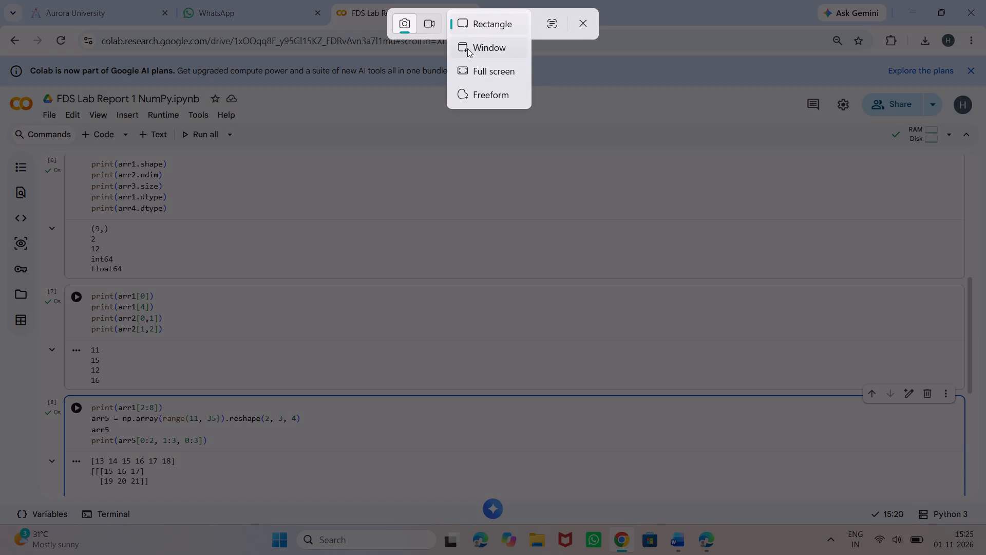
pyautogui.click(475, 69)
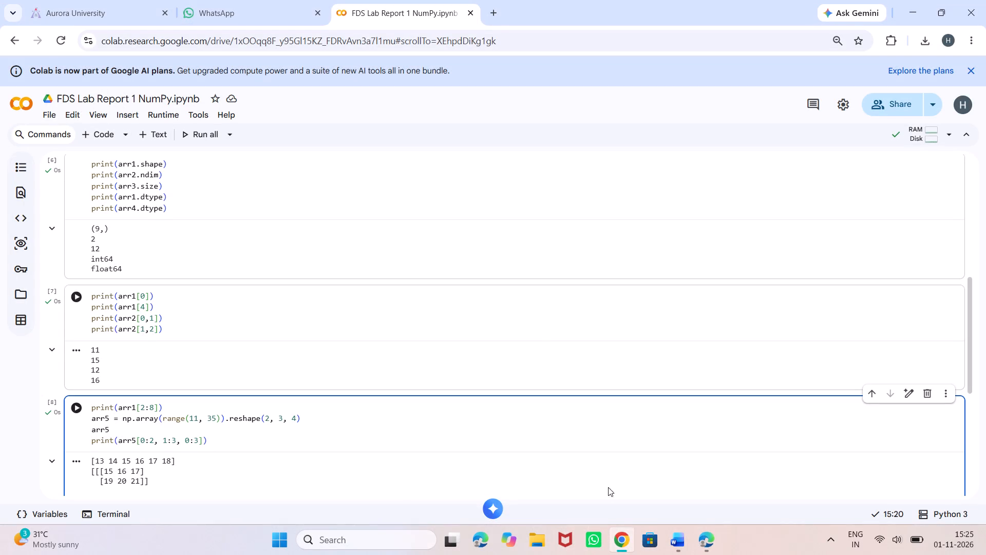
# Paste the new screenshot into the Word report on the empty line directly under the NumPy Attributes heading.
pyautogui.click(705, 533)
pyautogui.click(688, 535)
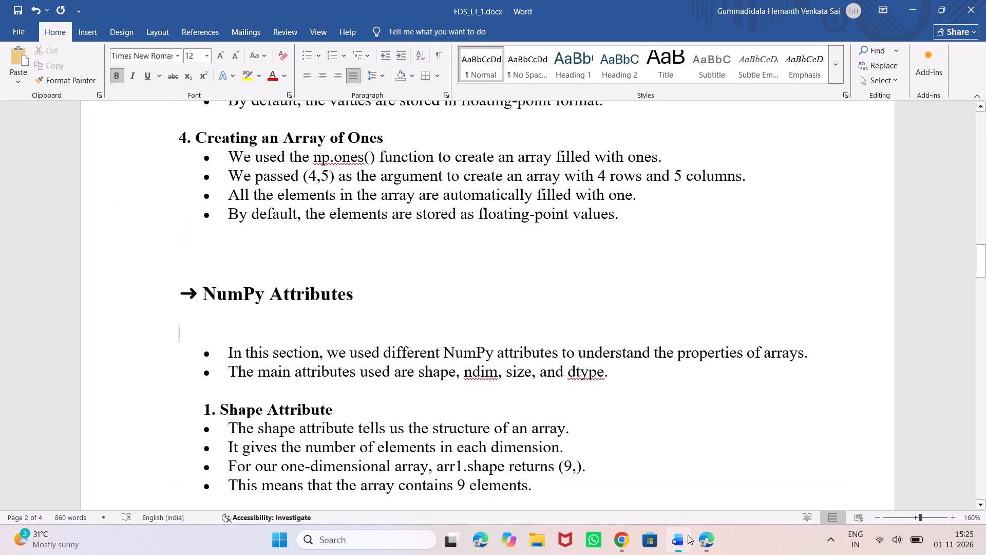
pyautogui.click(193, 311)
pyautogui.hotkey('ctrl', 'v')
# Compare the NumPy Indexing and NumPy Slicing screenshots in the Word report with the matching notebook cells in Edge and Chrome.
pyautogui.scroll(-2, 270, 328)
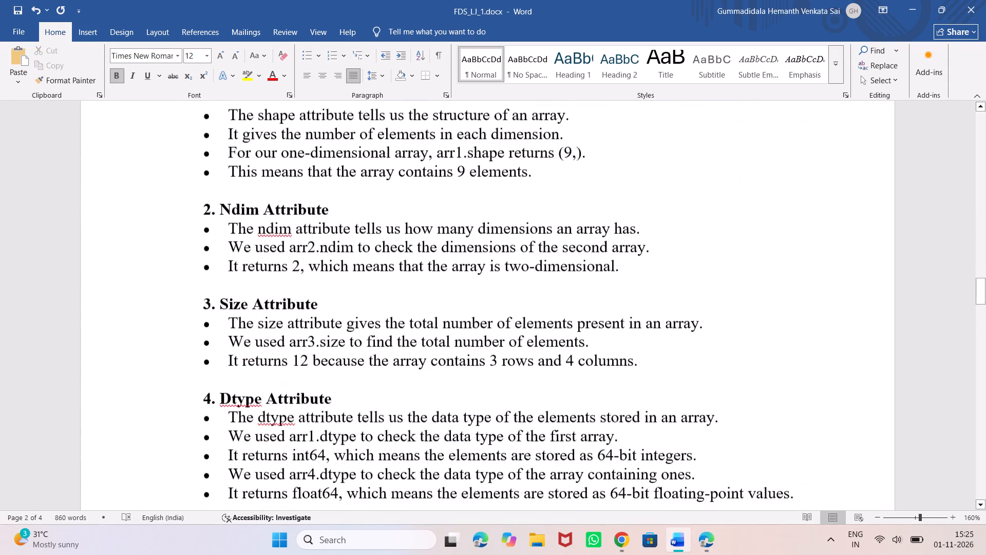
pyautogui.scroll(-2, 270, 328)
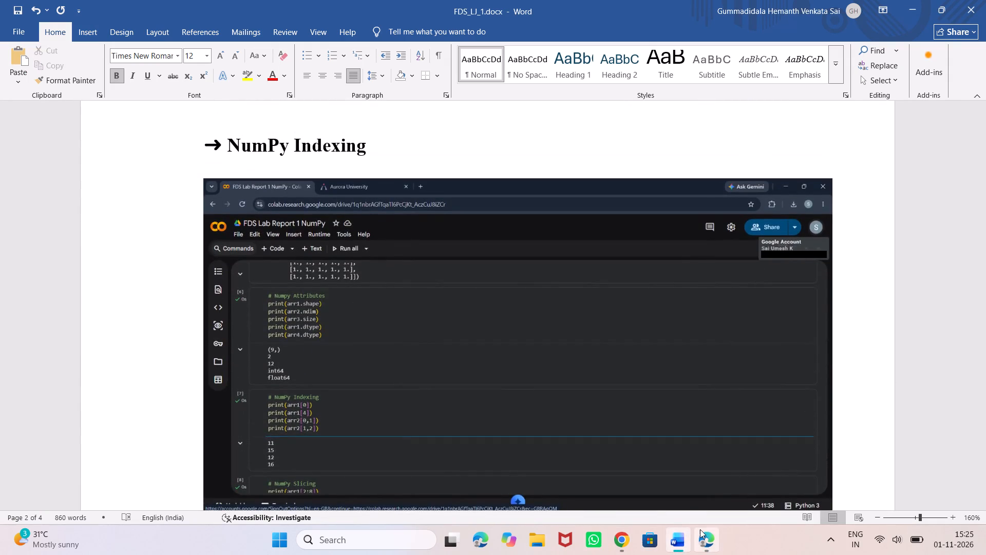
pyautogui.click(700, 529)
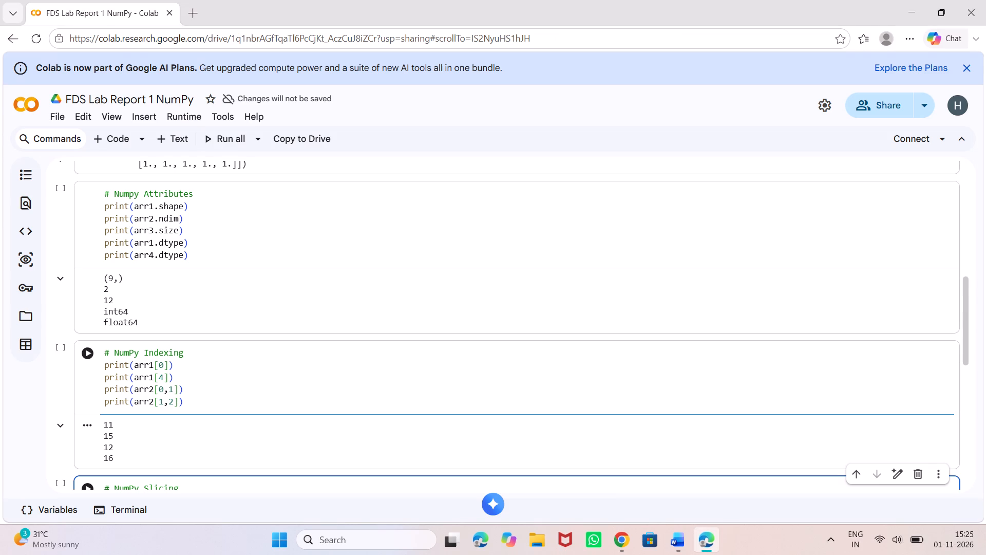
pyautogui.click(615, 535)
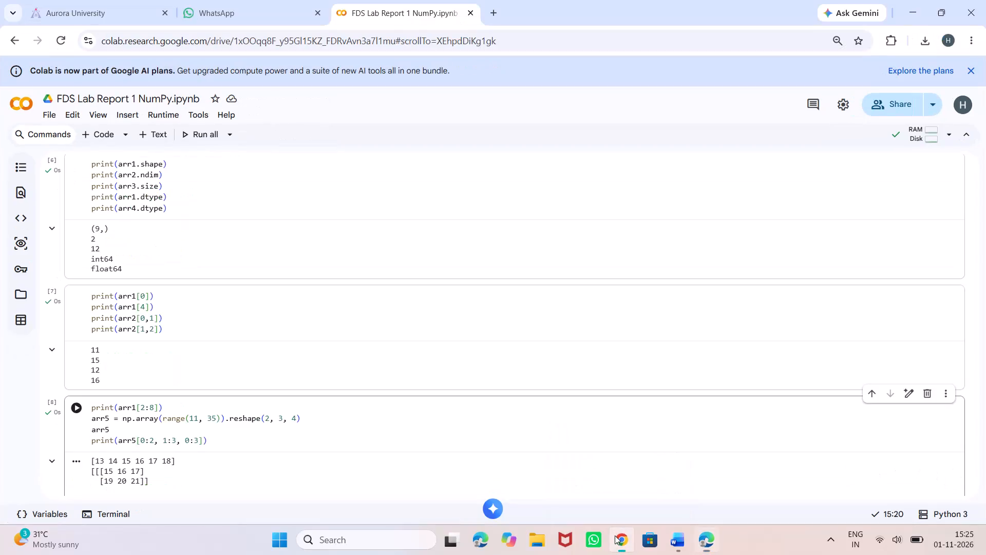
pyautogui.scroll(-2, 405, 394)
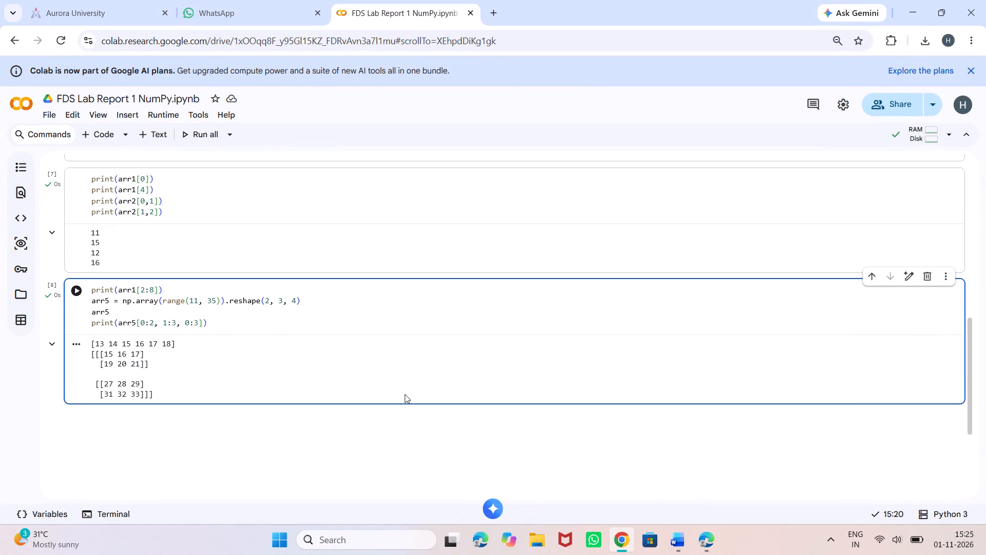
pyautogui.scroll(-1, 405, 394)
pyautogui.click(689, 543)
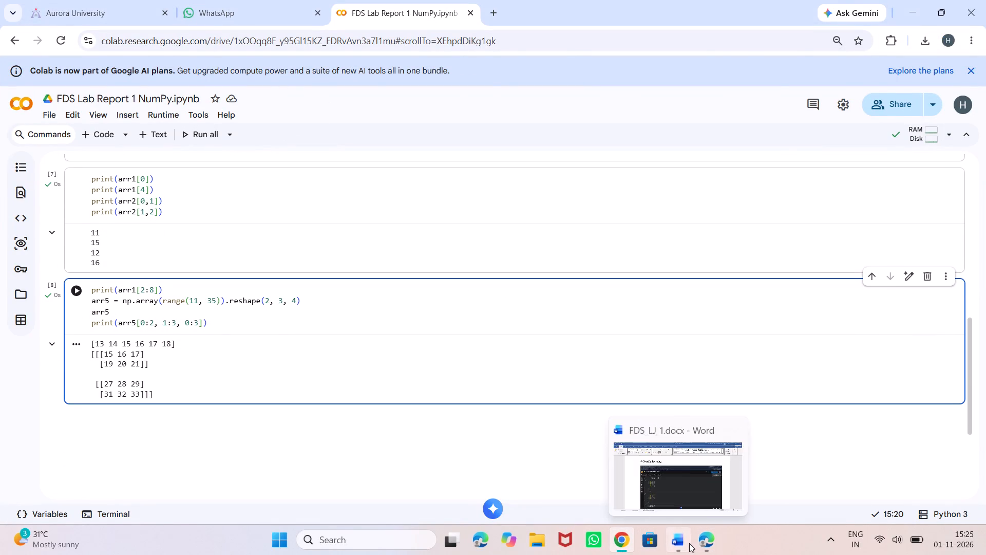
pyautogui.scroll(-3, 572, 477)
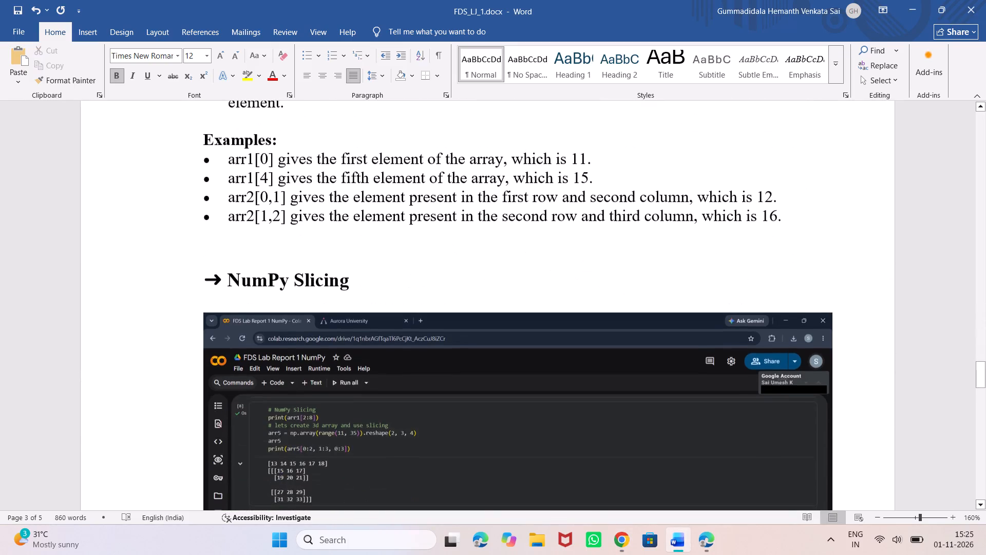
# Capture a rectangular screenshot of the Chrome notebook from the Colab banner to its bottom status bar, including the indexing cell and output.
pyautogui.click(622, 543)
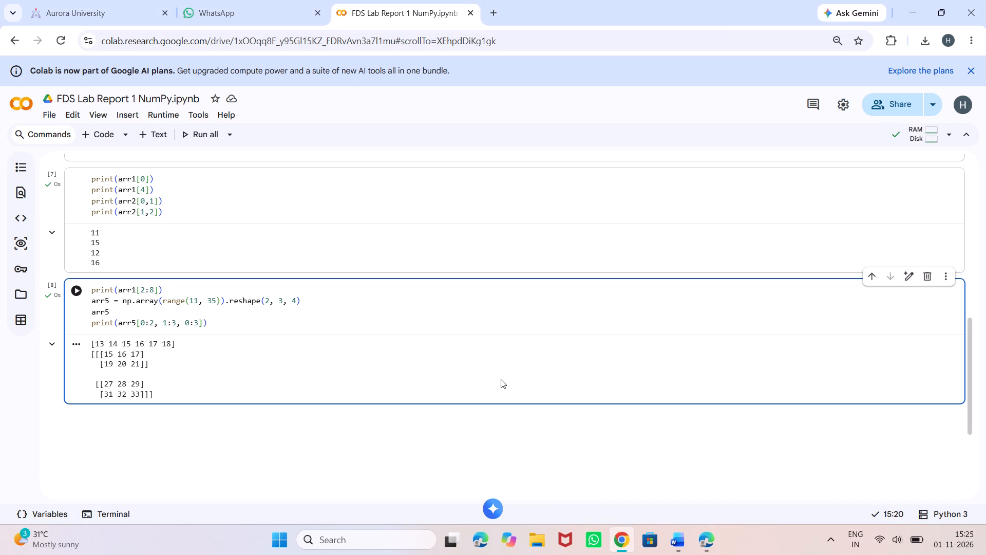
pyautogui.press('shift+super+s')
pyautogui.click(468, 34)
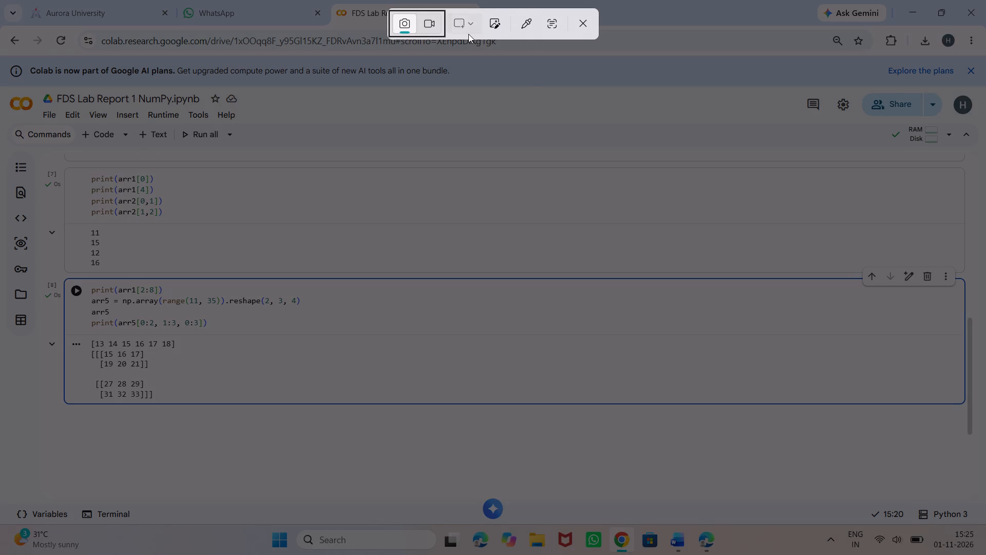
pyautogui.click(465, 16)
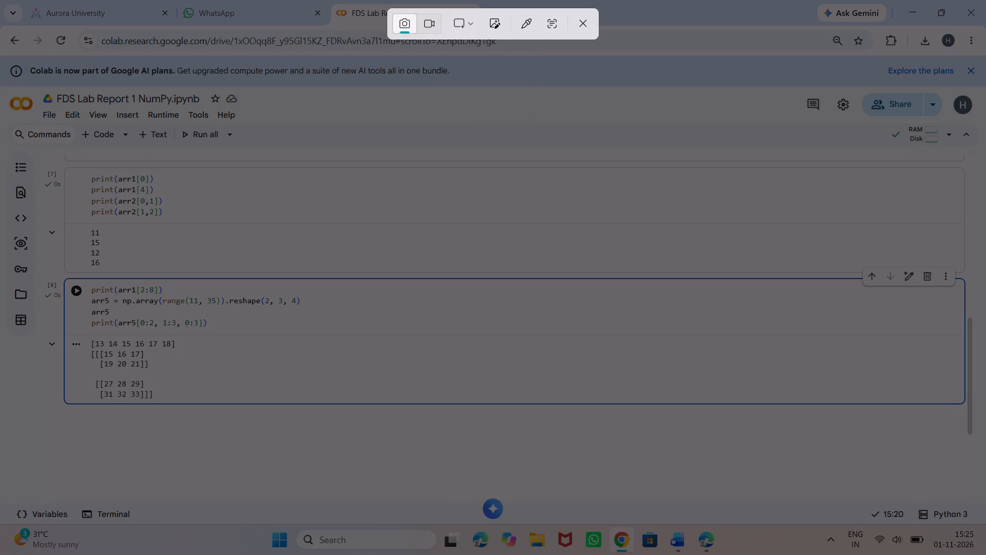
pyautogui.moveTo(0, 51); pyautogui.dragTo(601, 319)
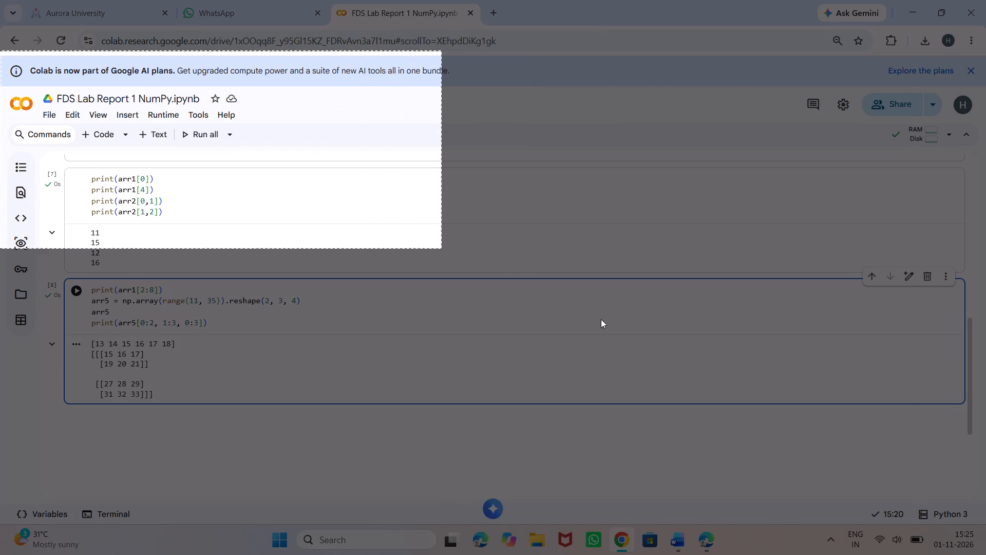
pyautogui.moveTo(601, 319); pyautogui.dragTo(985, 525)
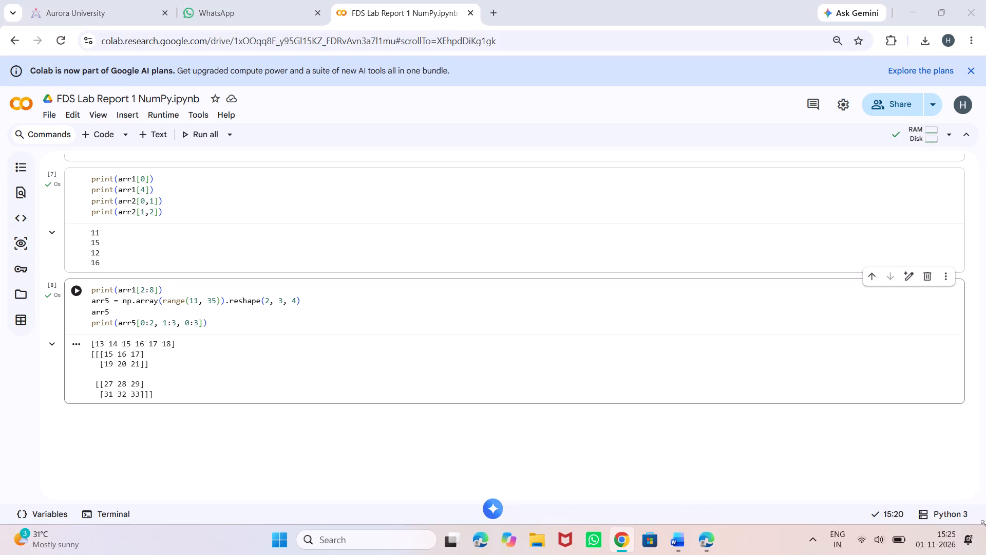
# Replace the old dark-themed screenshot under the NumPy Indexing heading in the Word report with the new capture.
pyautogui.click(673, 549)
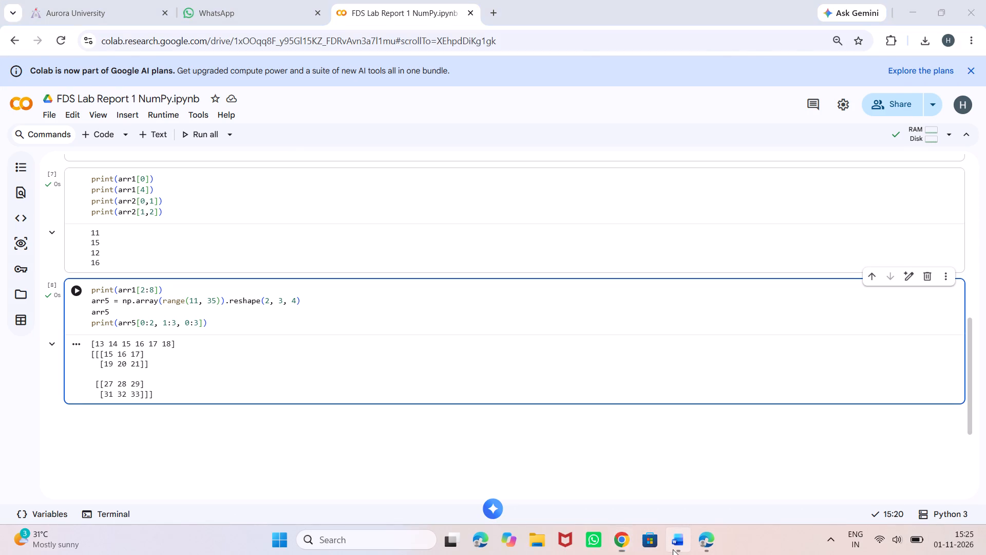
pyautogui.click(557, 430)
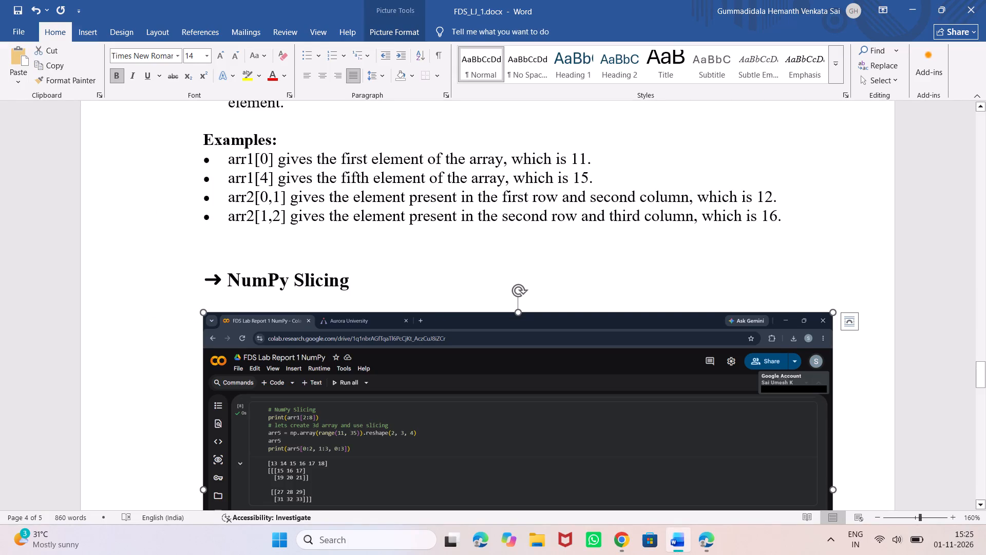
pyautogui.scroll(2, 557, 430)
pyautogui.click(557, 430)
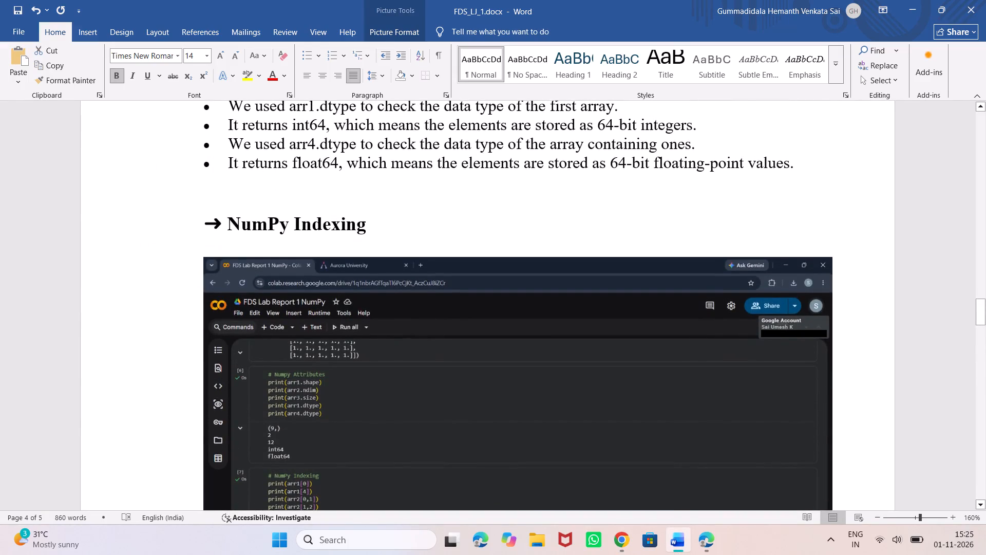
pyautogui.press('Delete')
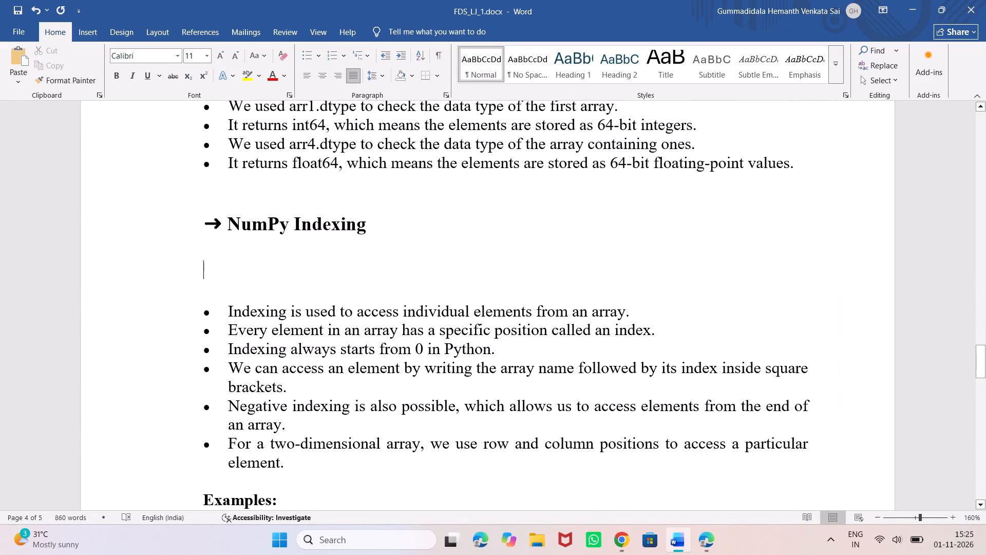
pyautogui.hotkey('ctrl', 'v')
# Delete the old dark-themed screenshot under the NumPy Slicing heading and place the cursor on the empty line below that heading.
pyautogui.scroll(-2, 561, 431)
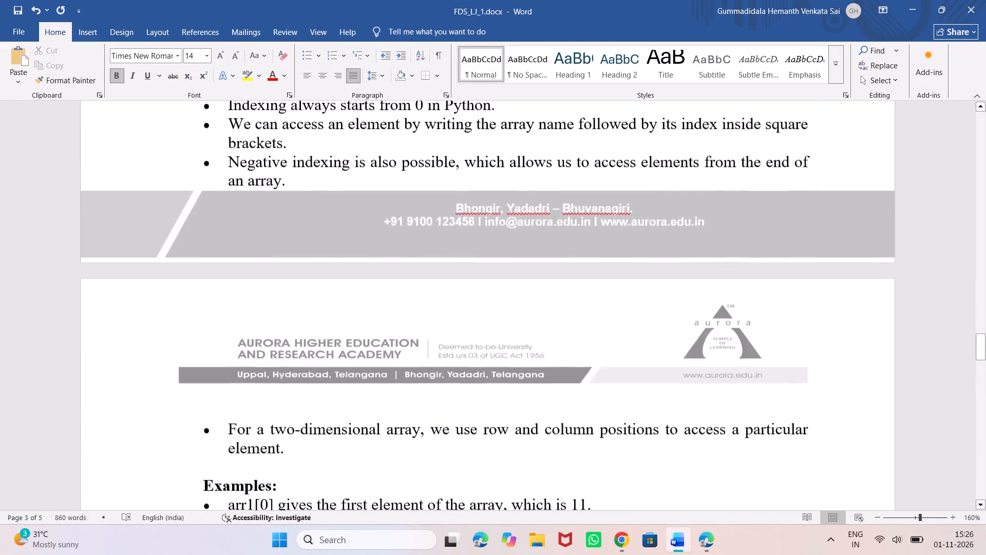
pyautogui.scroll(-5, 561, 431)
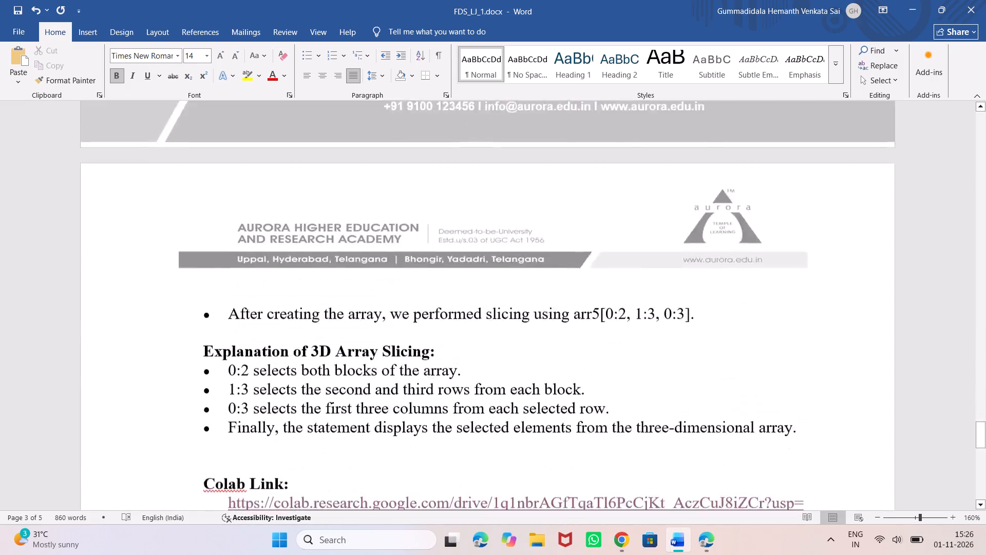
pyautogui.scroll(3, 561, 431)
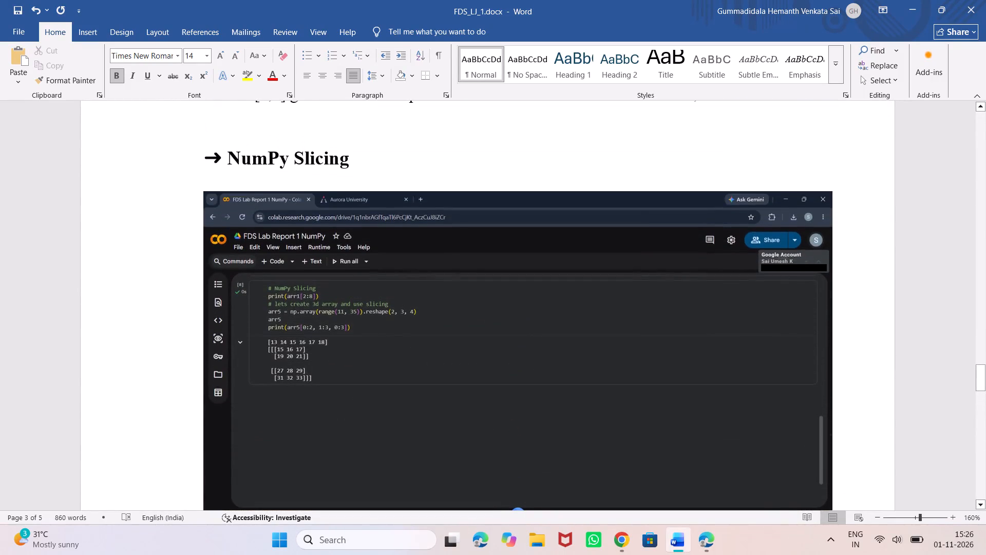
pyautogui.click(538, 401)
pyautogui.press('Delete')
pyautogui.press('Delete')
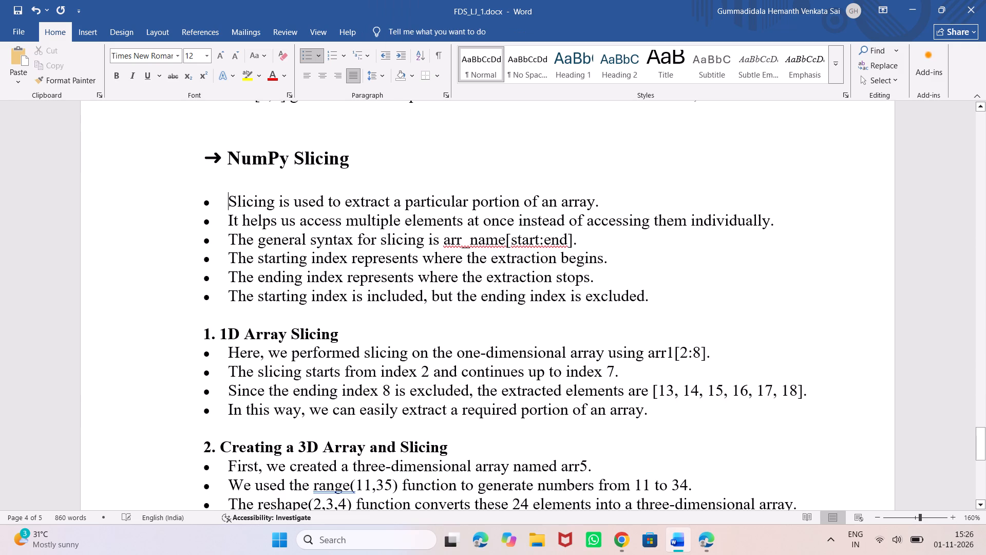
pyautogui.click(247, 180)
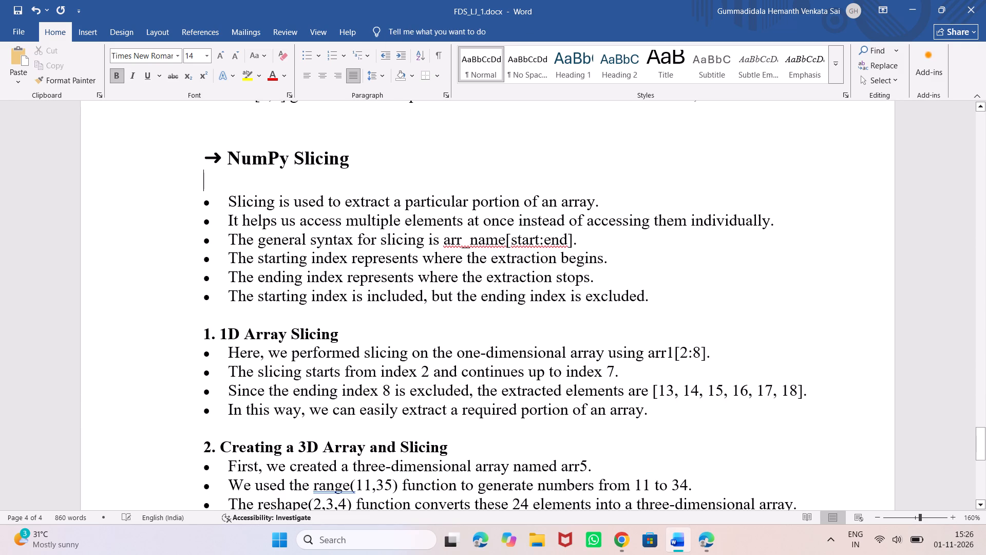
# Capture a full-screen screenshot of the Chrome notebook with the whole array slicing cell and its output in view.
pyautogui.click(624, 536)
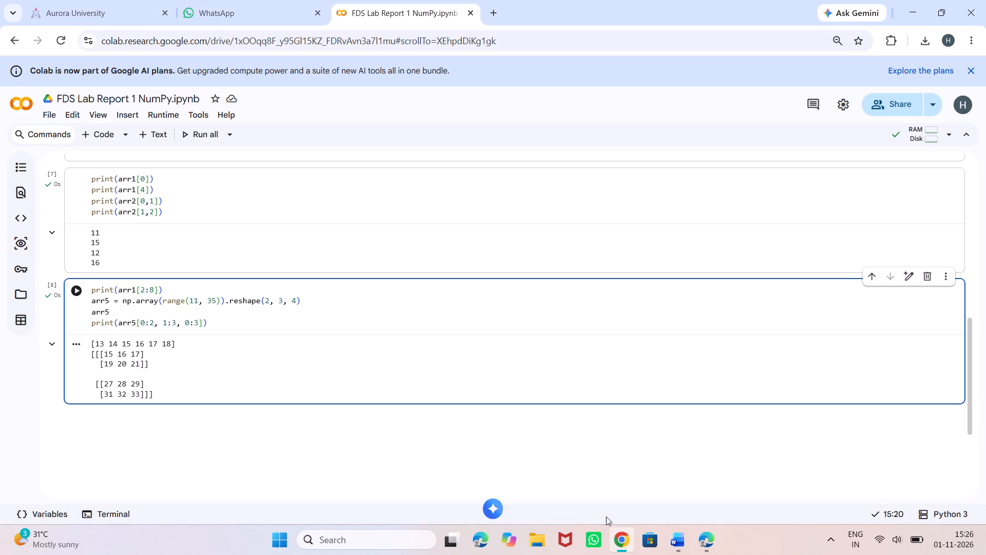
pyautogui.scroll(-1, 452, 333)
pyautogui.scroll(1, 452, 333)
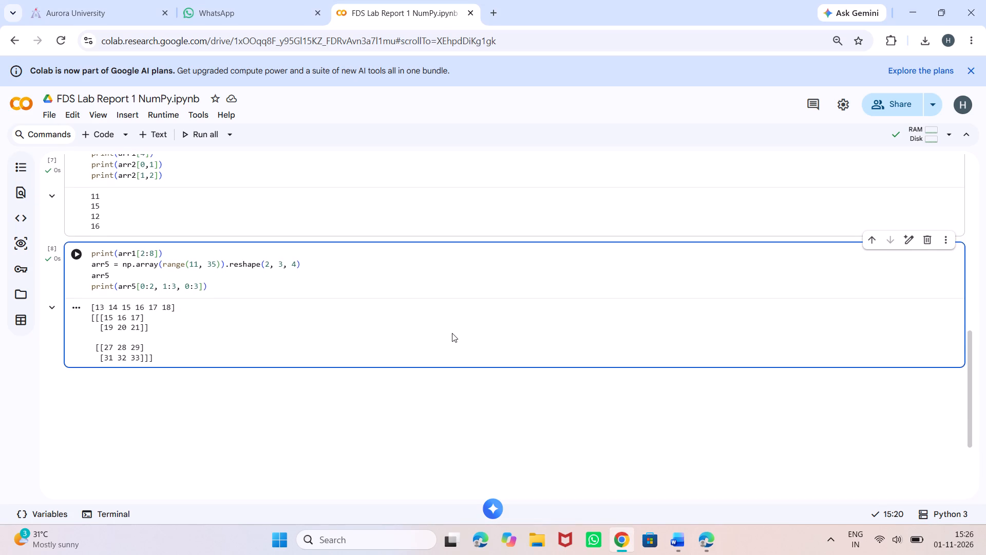
pyautogui.scroll(1, 452, 333)
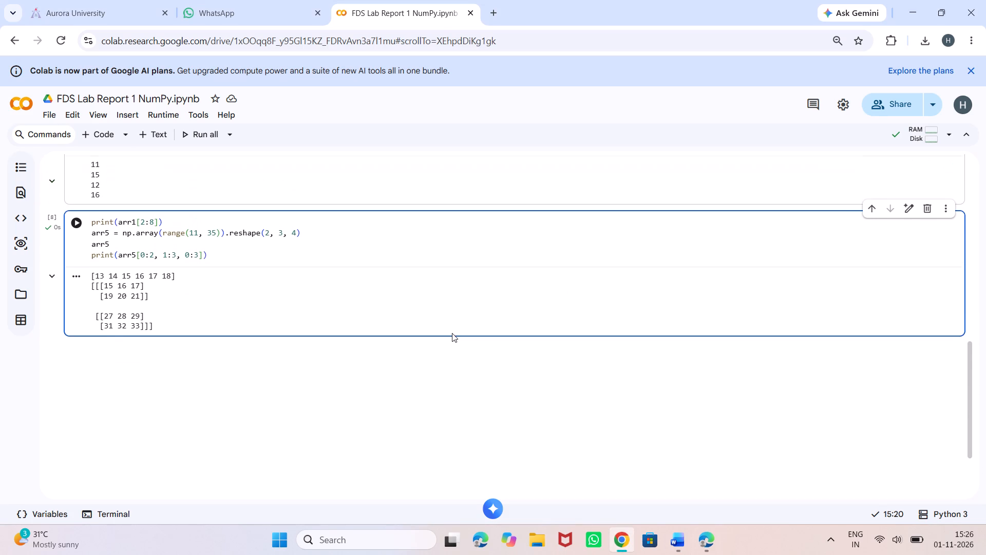
pyautogui.scroll(2, 452, 333)
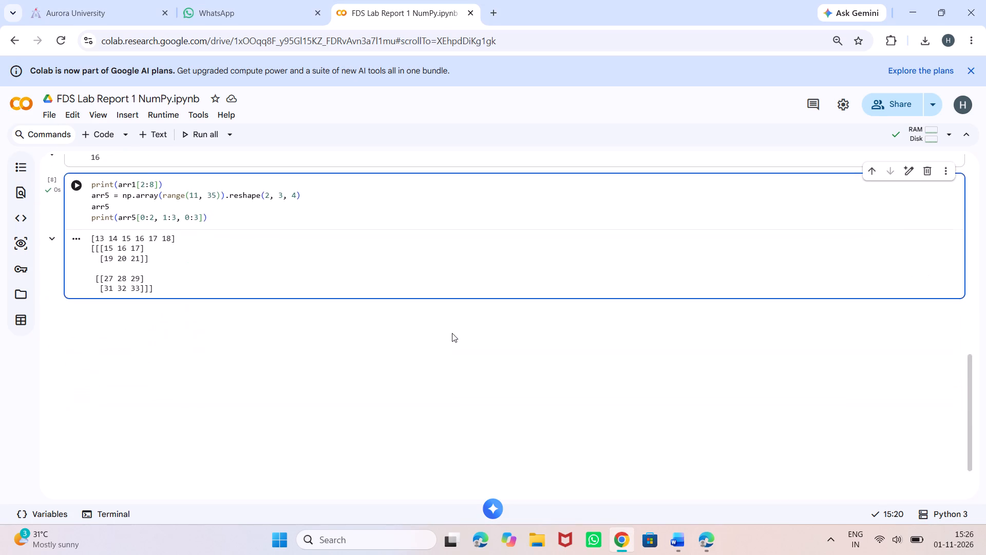
pyautogui.scroll(1, 452, 333)
pyautogui.press('shift+super+s')
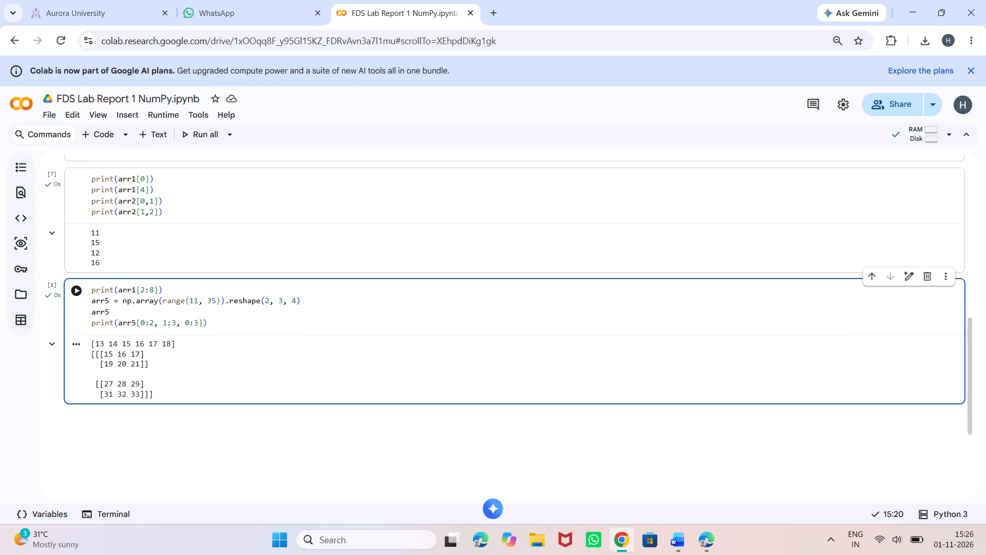
pyautogui.click(452, 14)
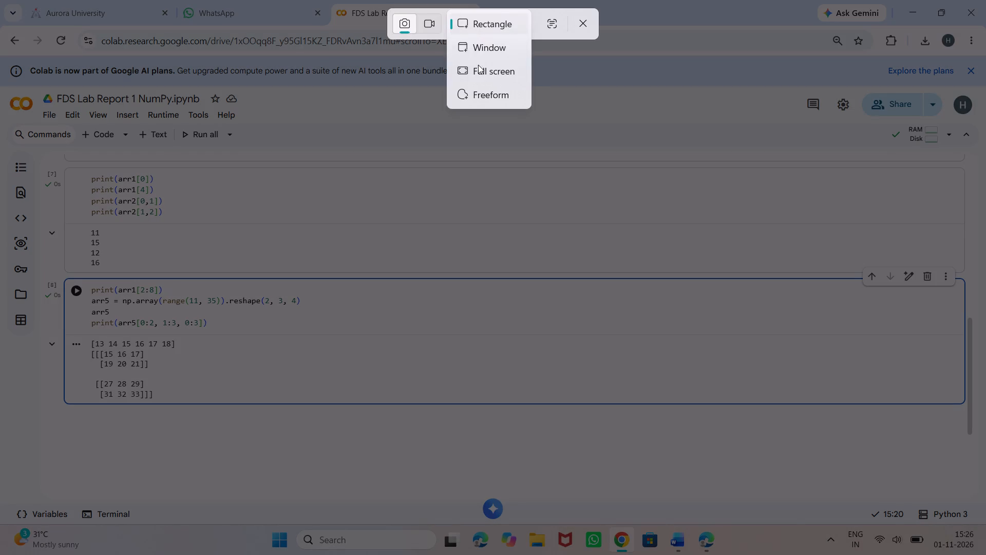
pyautogui.click(480, 69)
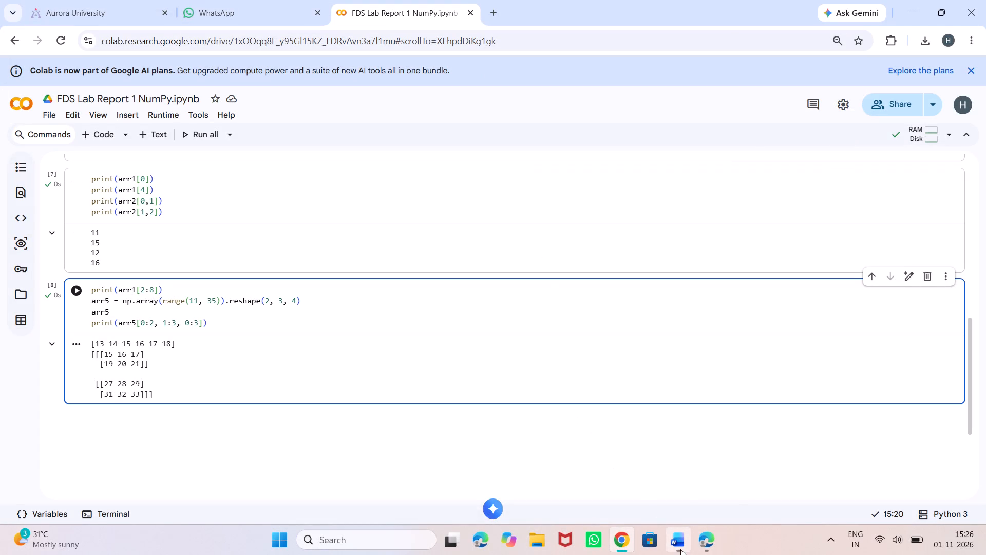
# Paste the new capture on the empty line below the NumPy Slicing heading in the Word report.
pyautogui.click(678, 546)
pyautogui.scroll(-1, 574, 395)
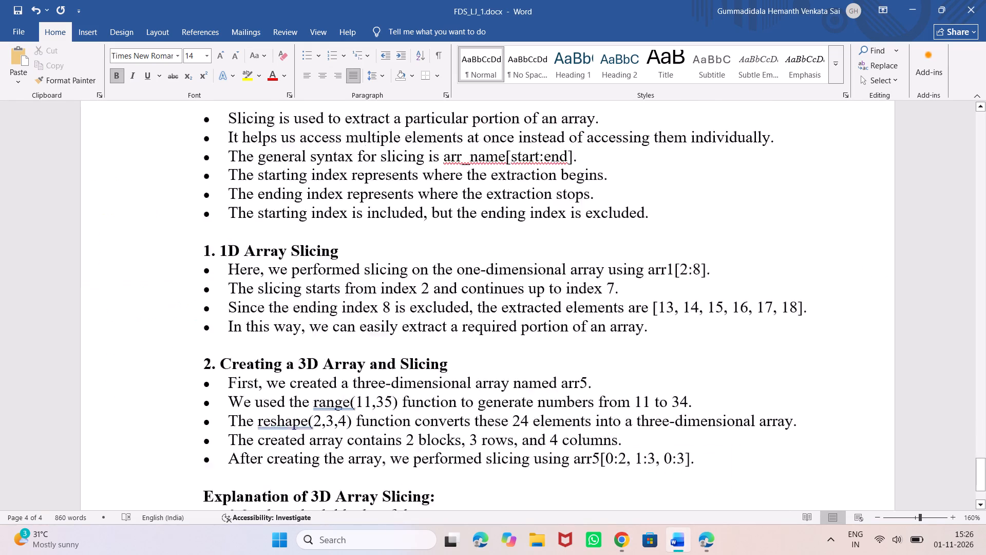
pyautogui.scroll(-1, 574, 395)
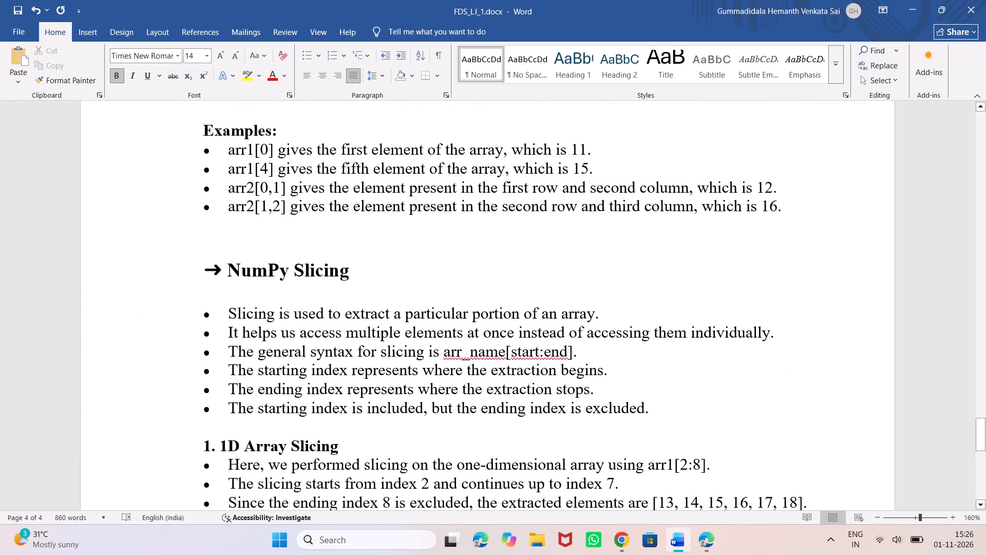
pyautogui.click(207, 286)
pyautogui.hotkey('ctrl', 'v')
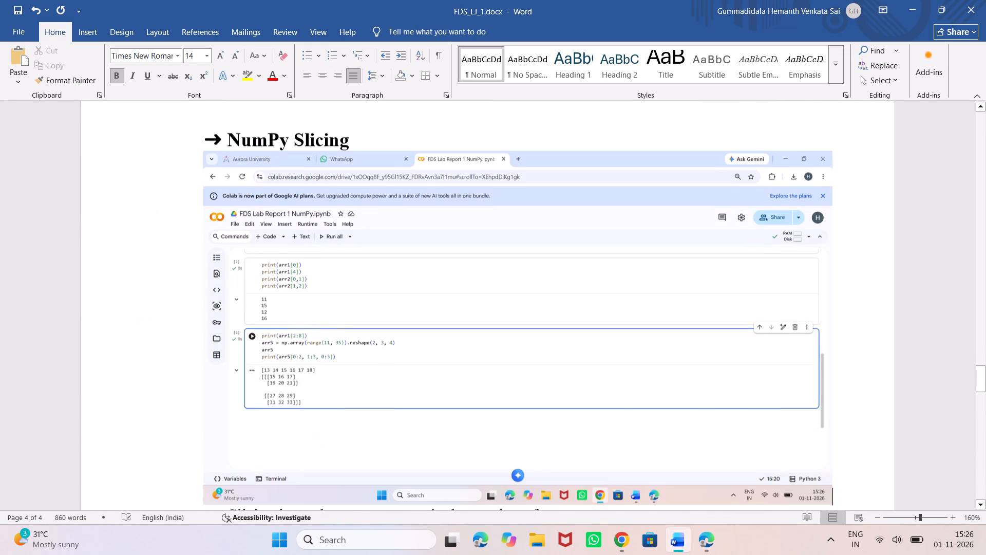
# Crop the pasted NumPy Slicing screenshot to trim the Windows taskbar off its bottom edge.
pyautogui.rightClick(353, 284)
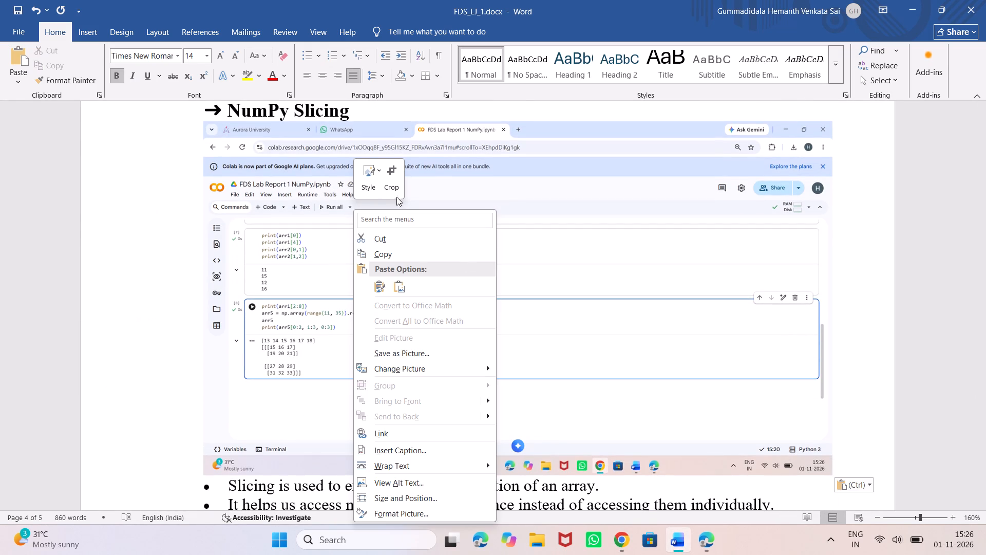
pyautogui.click(403, 184)
pyautogui.click(399, 183)
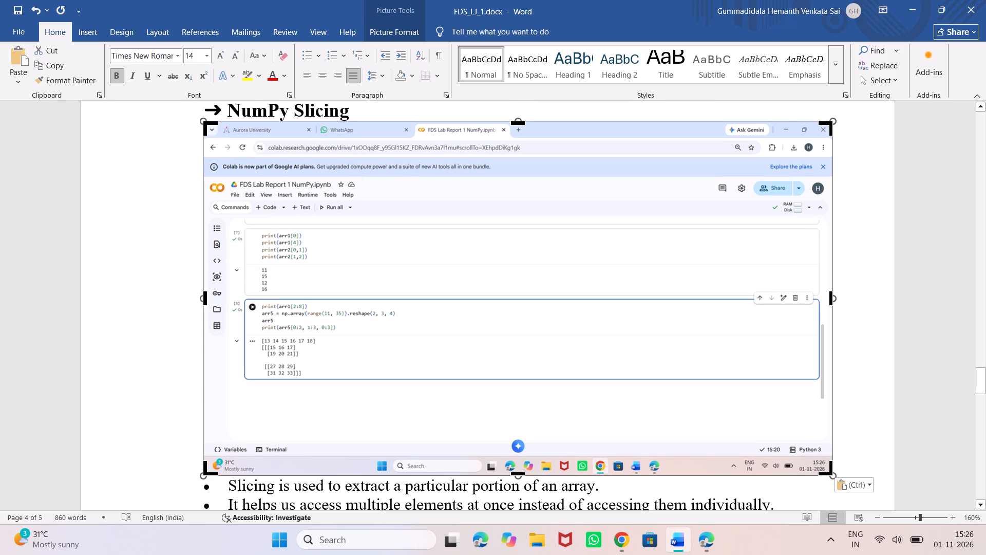
pyautogui.moveTo(518, 124); pyautogui.dragTo(532, 142)
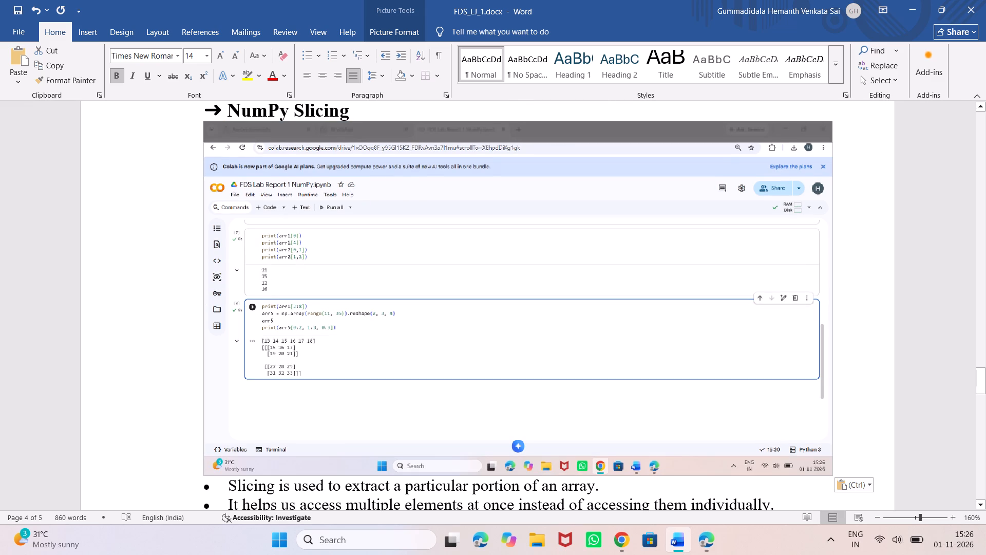
pyautogui.moveTo(532, 142); pyautogui.dragTo(532, 140)
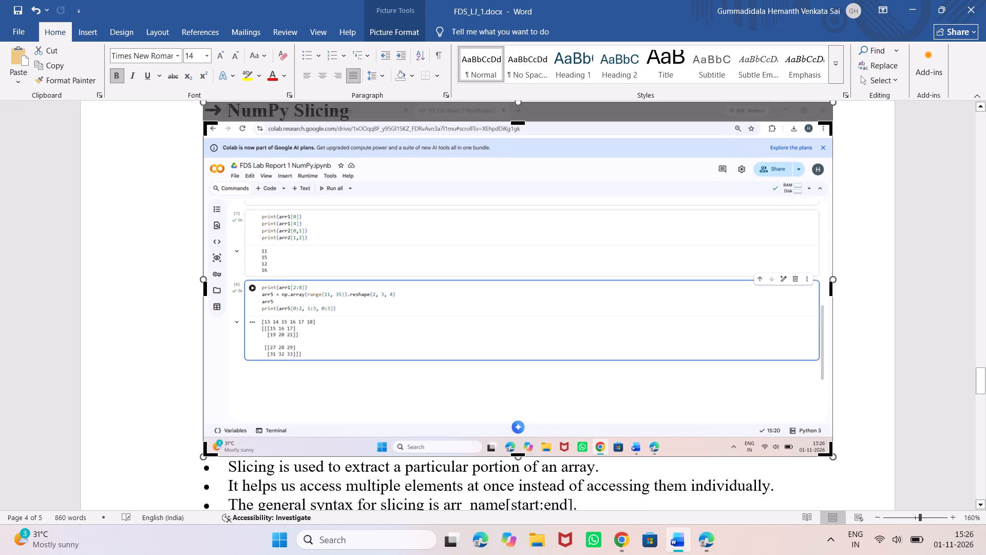
pyautogui.moveTo(522, 458); pyautogui.dragTo(523, 432)
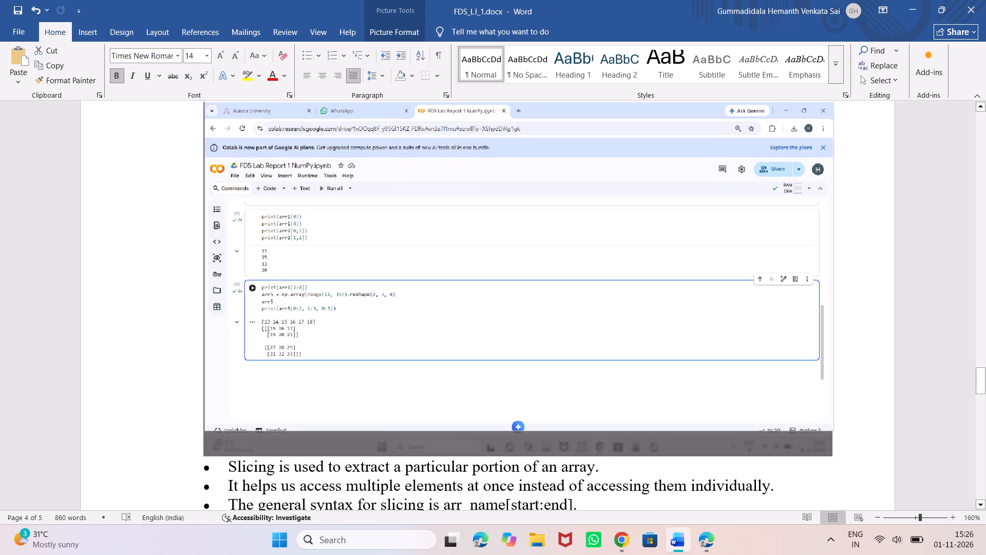
pyautogui.moveTo(523, 432); pyautogui.dragTo(524, 436)
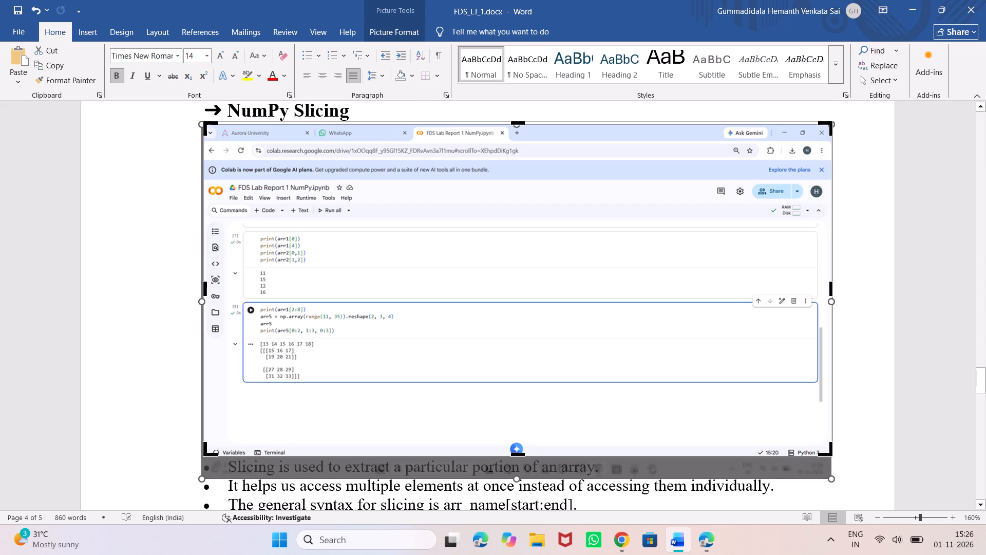
pyautogui.press('Return')
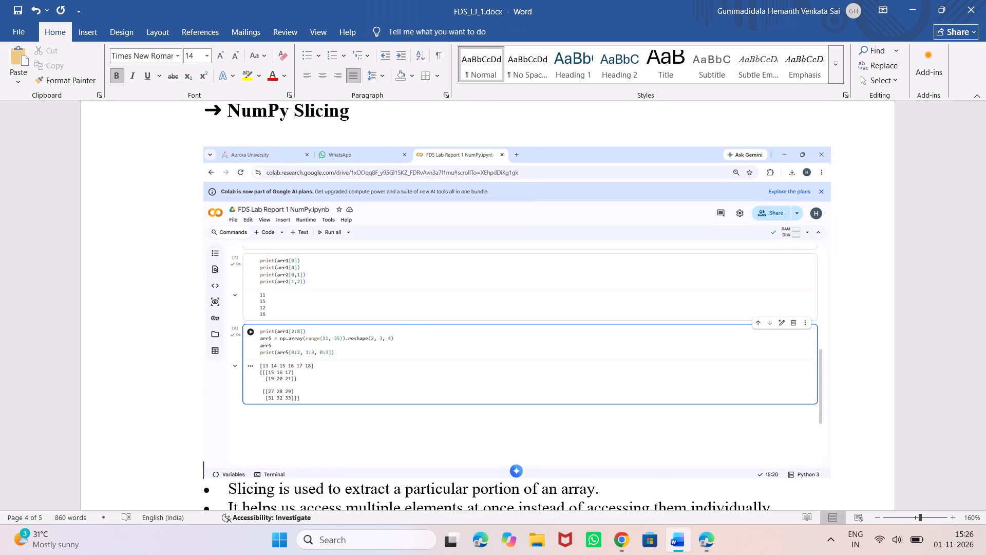
# Crop the screenshot under the NumPy Attributes heading to remove the browser tab strip and the Windows taskbar.
pyautogui.scroll(-3, 524, 436)
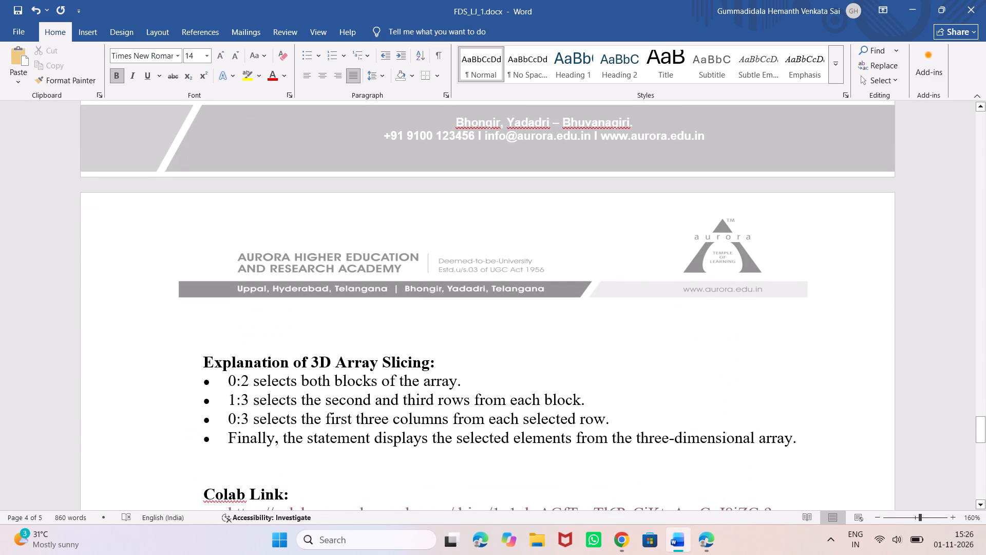
pyautogui.scroll(-2, 524, 436)
pyautogui.scroll(1, 524, 436)
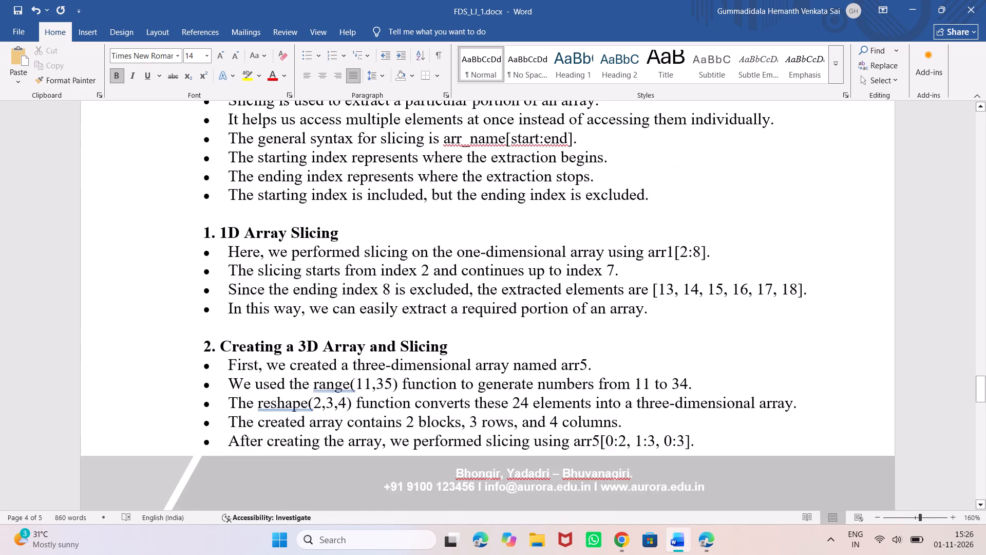
pyautogui.scroll(5, 524, 436)
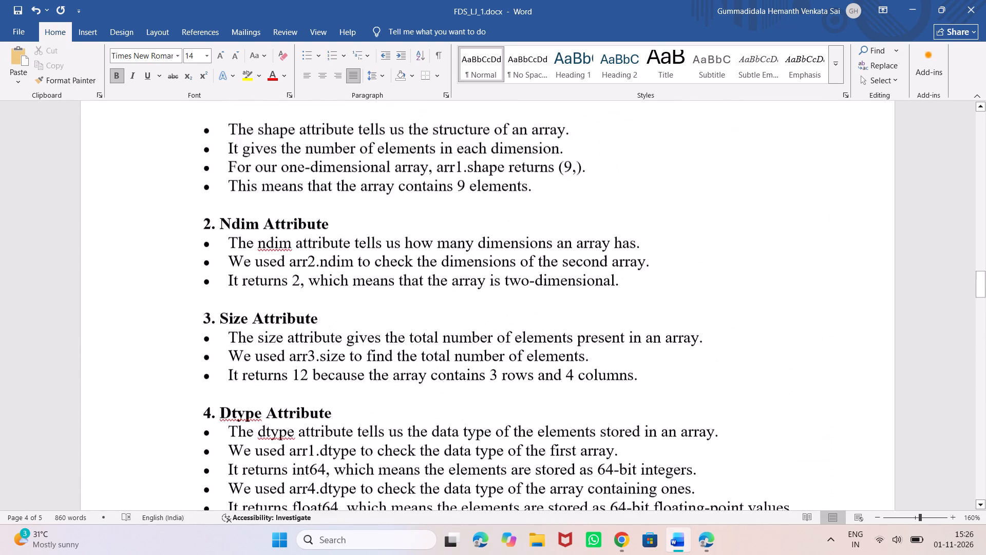
pyautogui.scroll(4, 524, 436)
pyautogui.rightClick(514, 414)
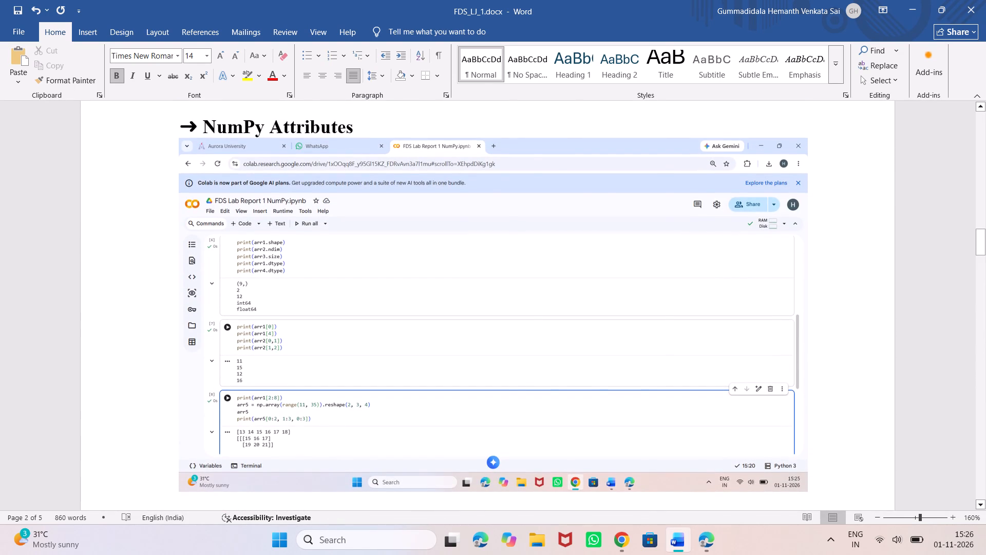
pyautogui.click(554, 434)
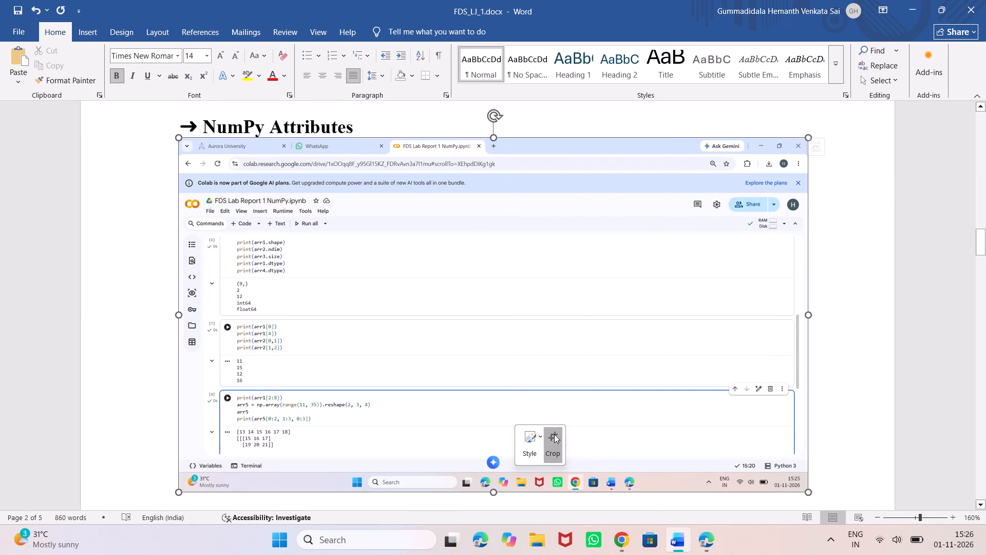
pyautogui.moveTo(496, 140); pyautogui.dragTo(500, 157)
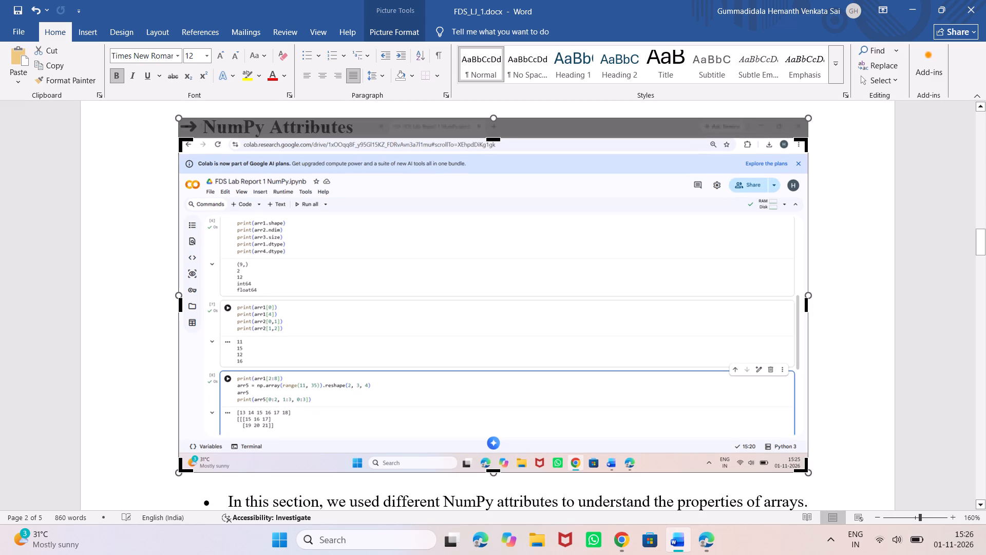
pyautogui.moveTo(494, 475); pyautogui.dragTo(498, 454)
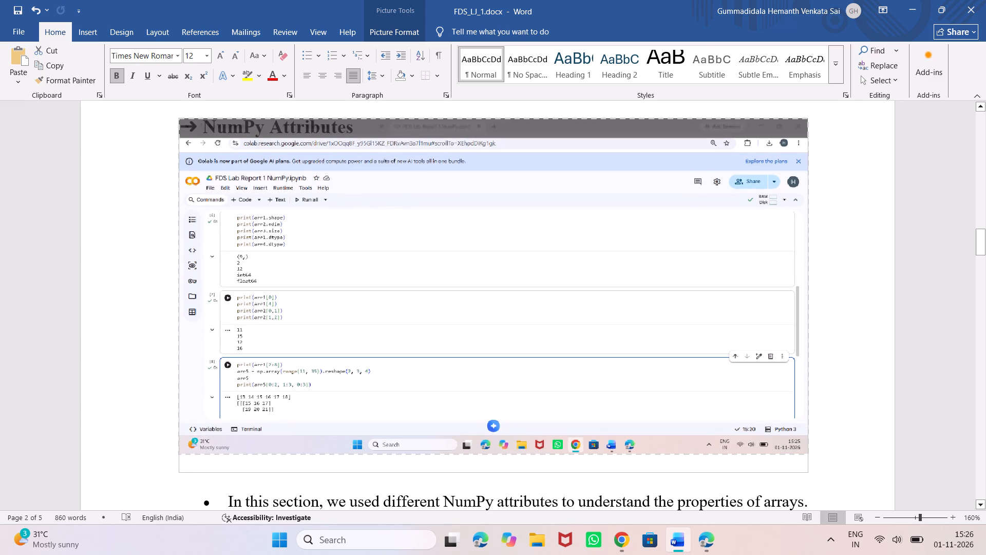
pyautogui.moveTo(498, 454); pyautogui.dragTo(510, 495)
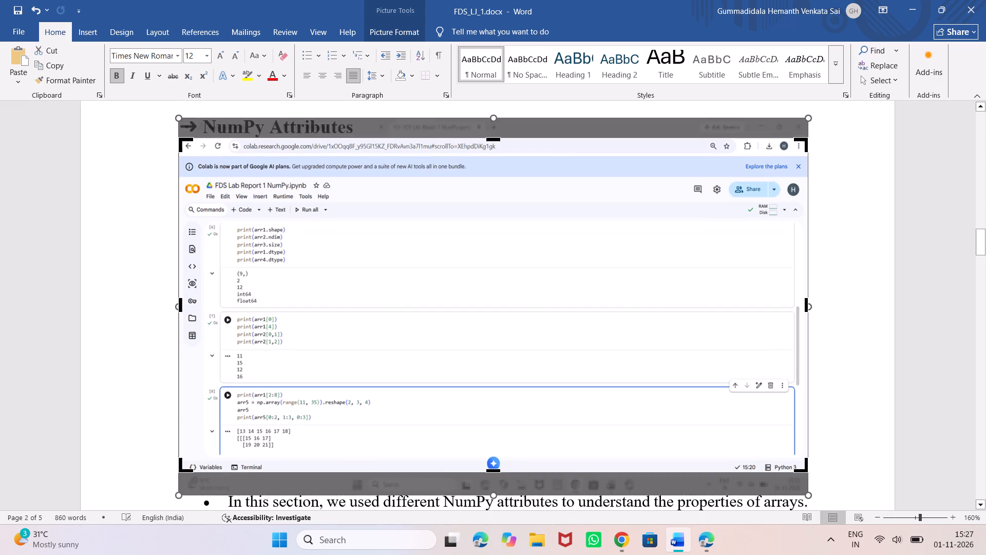
pyautogui.press('Return')
# Review the whole report from the Lab Report - 1 title table to the last page, checking the screenshots and layout.
pyautogui.scroll(3, 510, 495)
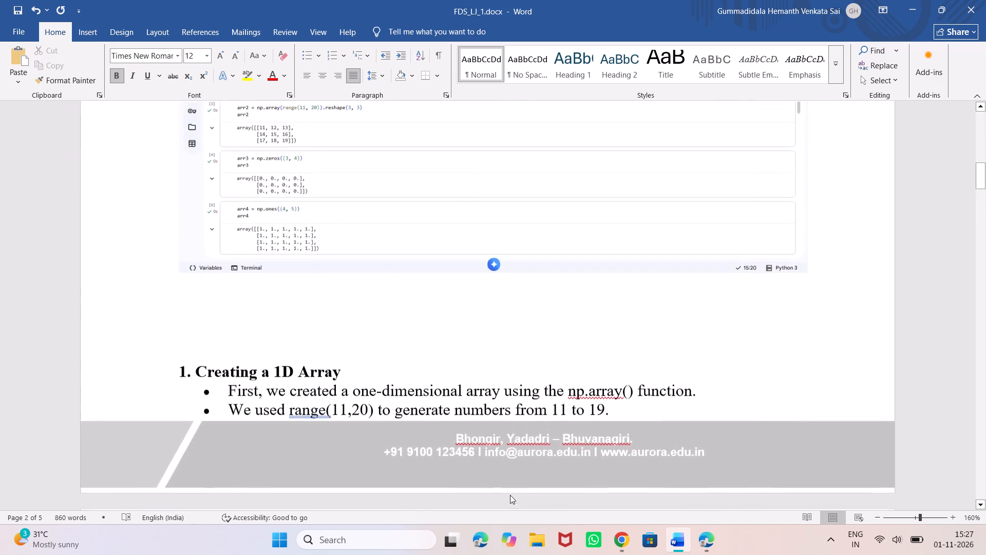
pyautogui.scroll(2, 510, 495)
pyautogui.scroll(-15, 510, 495)
pyautogui.scroll(-6, 510, 495)
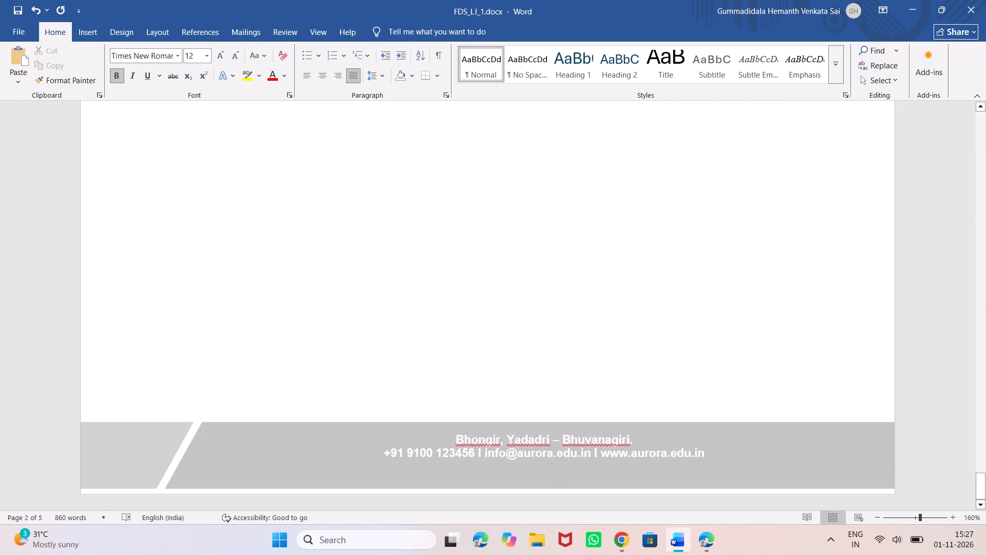
pyautogui.scroll(-2, 510, 495)
pyautogui.scroll(-20, 510, 495)
pyautogui.scroll(-7, 510, 495)
pyautogui.keyDown('ctrl'); pyautogui.scroll(-4, 510, 495); pyautogui.keyUp('ctrl')
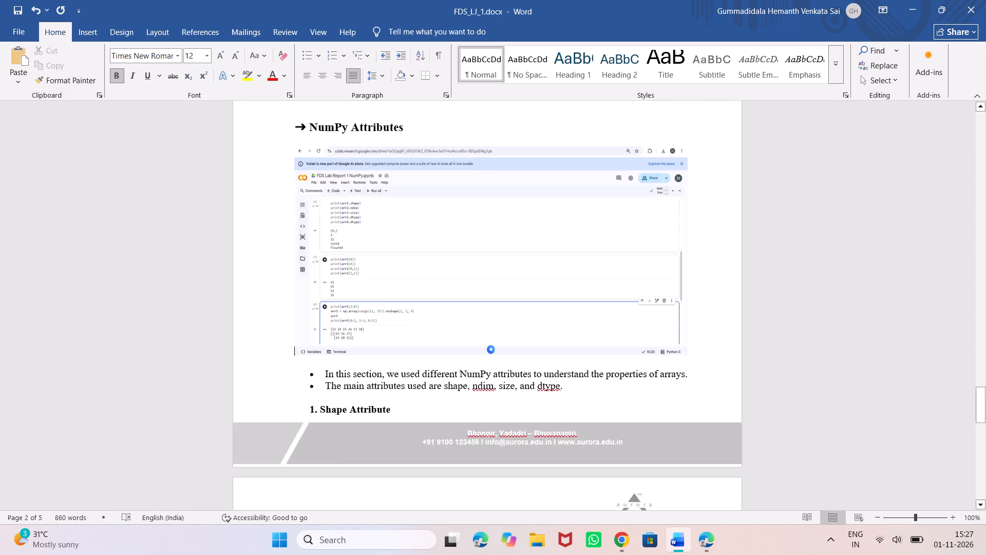
pyautogui.scroll(18, 508, 397)
pyautogui.scroll(6, 508, 397)
pyautogui.scroll(-9, 508, 397)
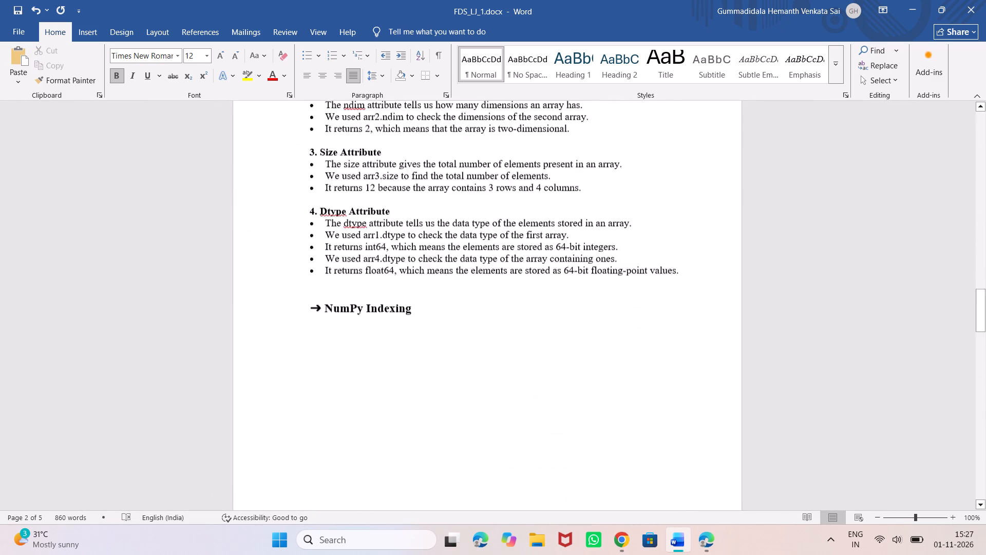
pyautogui.scroll(-11, 508, 397)
pyautogui.scroll(3, 508, 397)
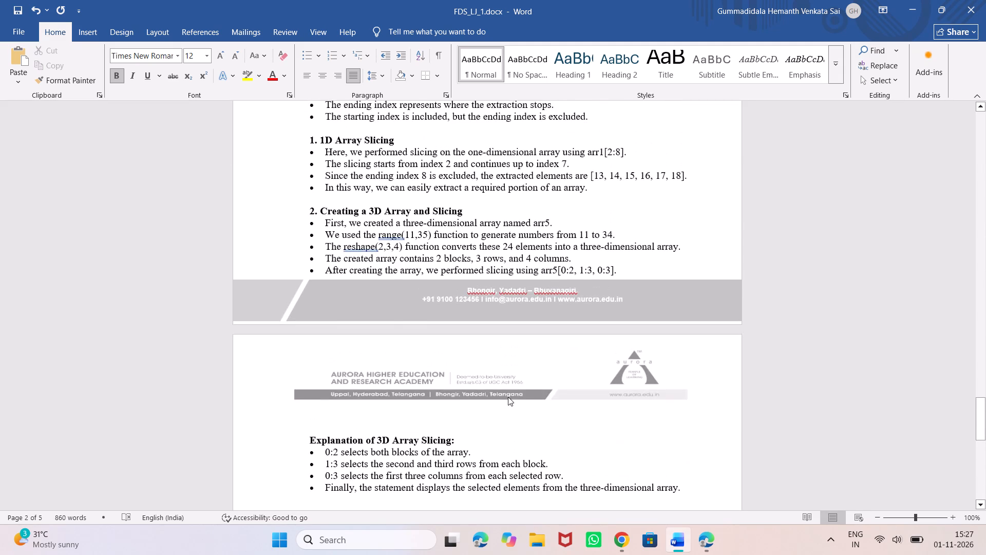
pyautogui.scroll(7, 508, 397)
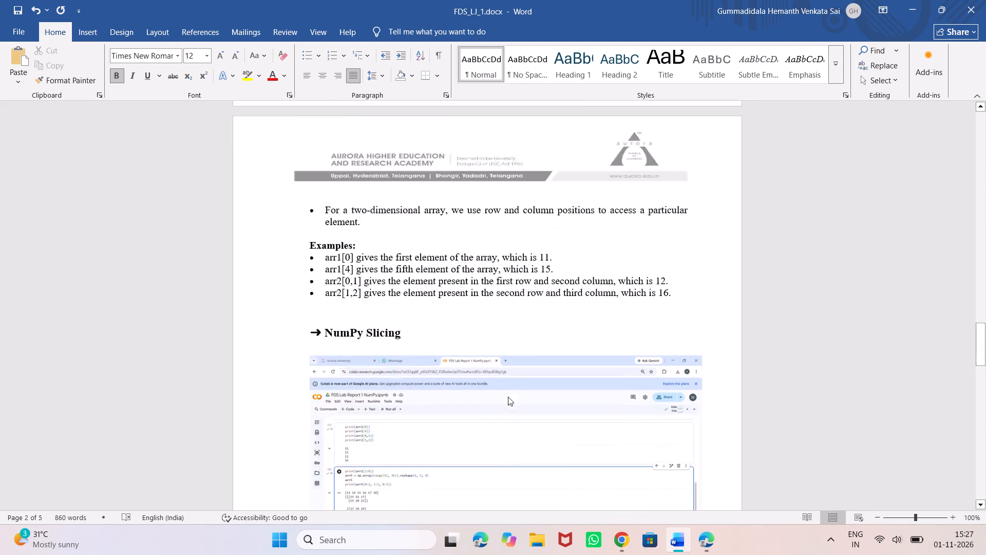
pyautogui.scroll(20, 508, 397)
pyautogui.scroll(6, 508, 397)
pyautogui.scroll(1, 153, 184)
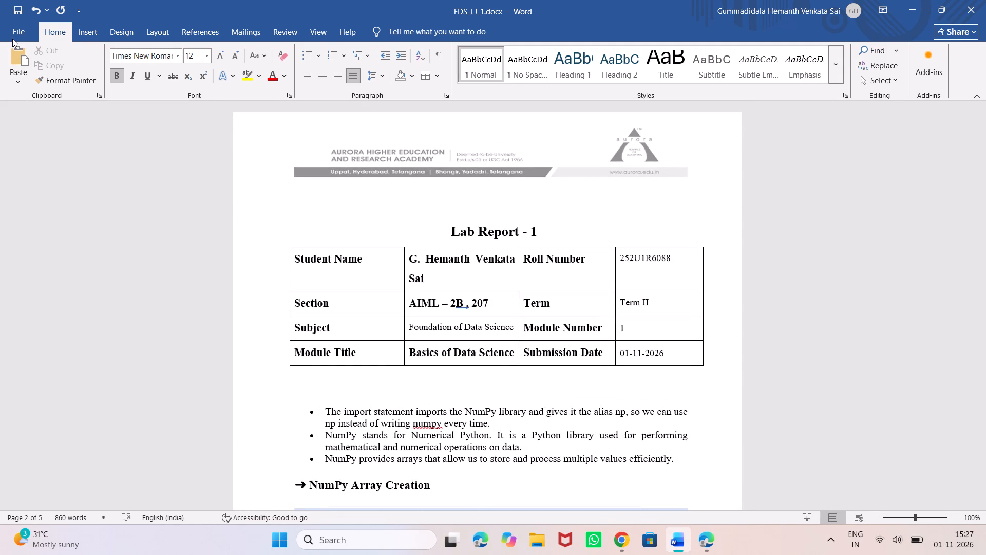
# Save a copy of the report as FDS Lab Report_1 in the personal OneDrive Documents folder.
pyautogui.click(12, 39)
pyautogui.click(59, 202)
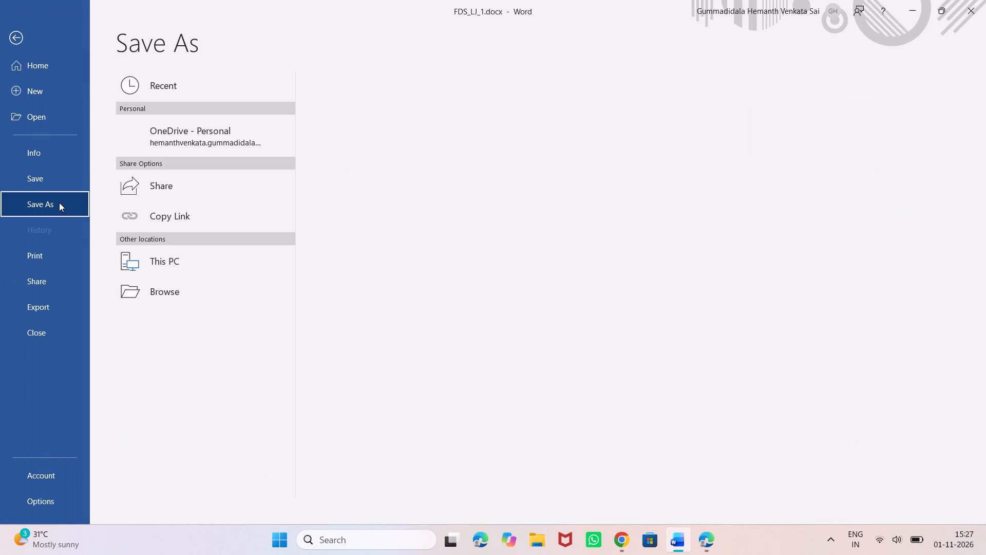
pyautogui.click(129, 306)
pyautogui.click(135, 320)
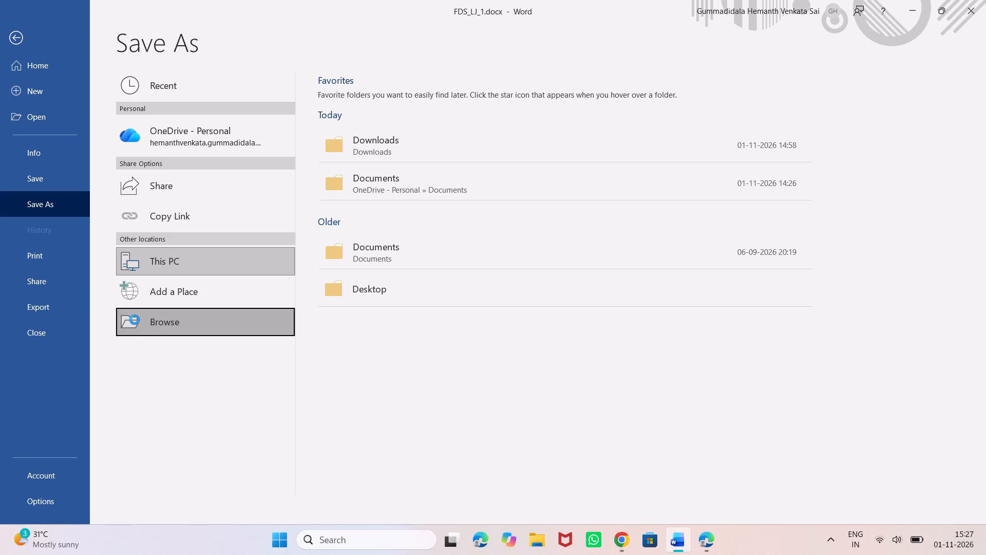
pyautogui.scroll(1, 34, 125)
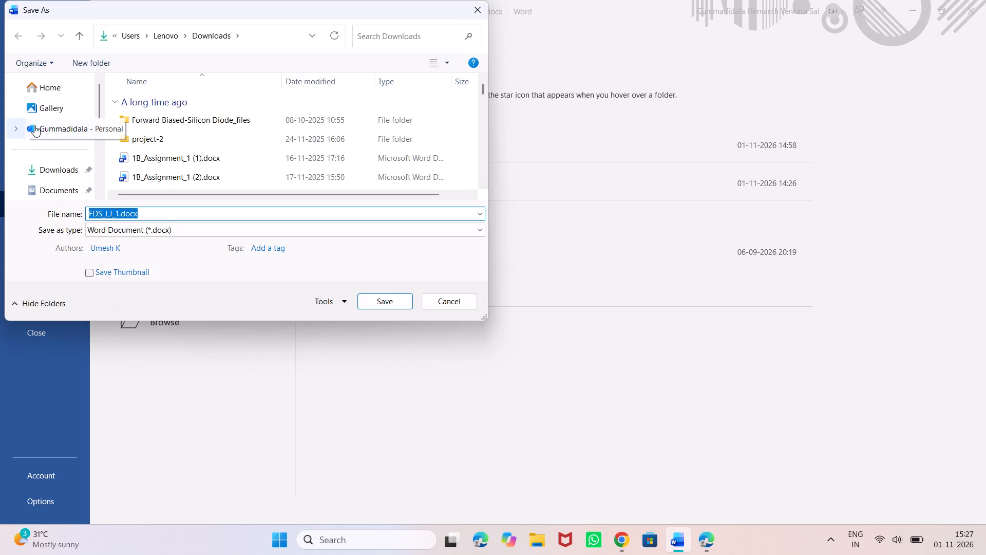
pyautogui.click(65, 187)
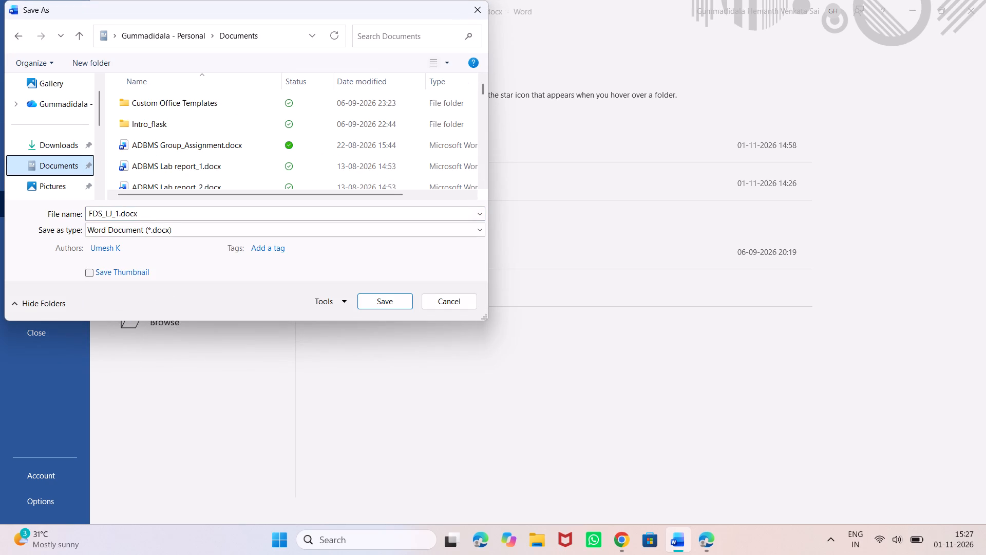
pyautogui.click(149, 215)
pyautogui.press('BackSpace')
pyautogui.press('r')
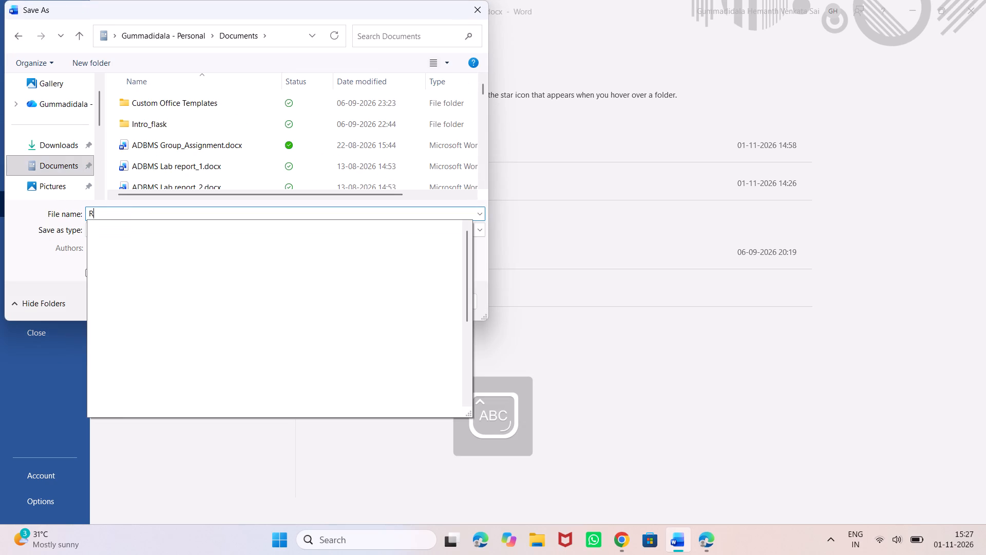
pyautogui.press('BackSpace')
pyautogui.write('FDS')
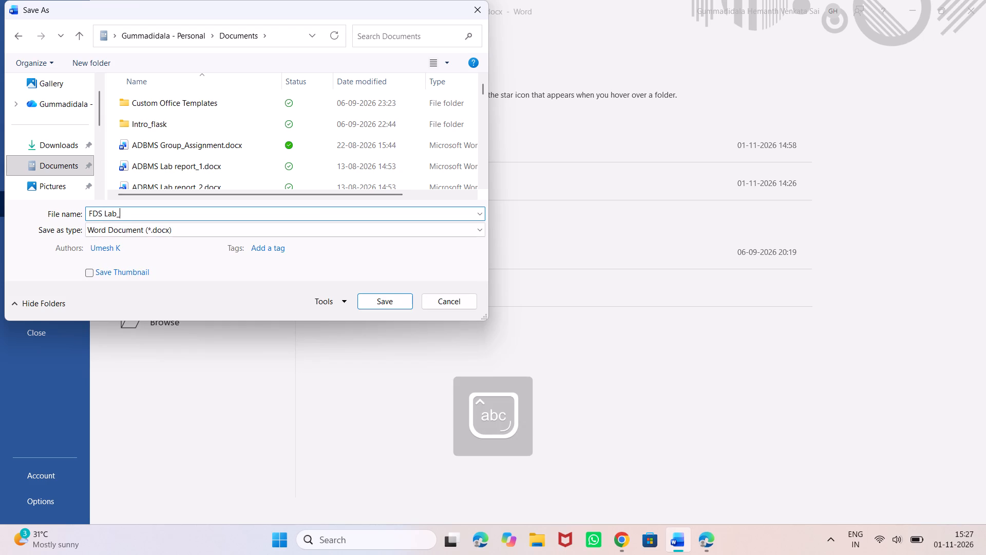
pyautogui.press('BackSpace')
pyautogui.press('BackSpace')
pyautogui.write('_1')
pyautogui.press('Return')
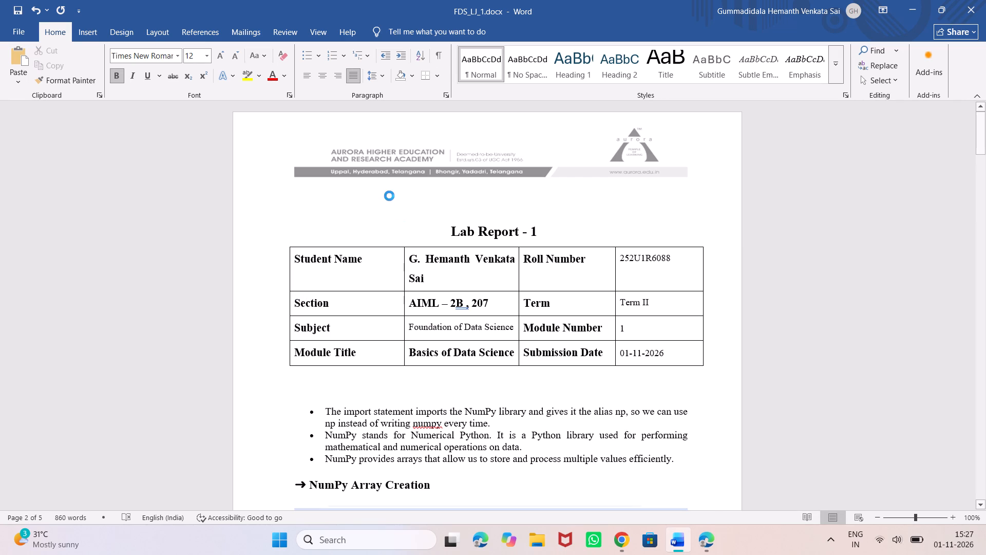
# Delete the old notebook URL beneath the Colab Link heading on the report's last page.
pyautogui.scroll(-1, 380, 246)
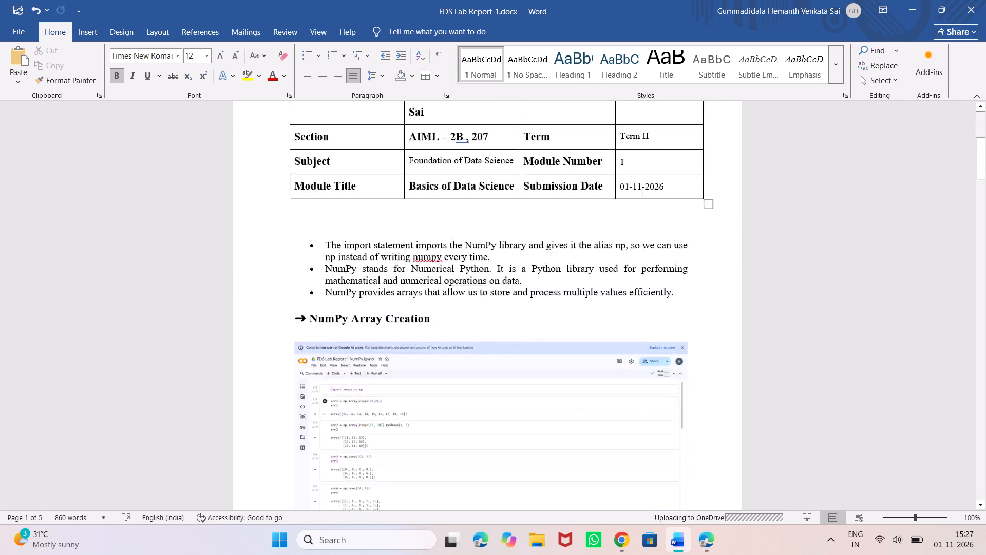
pyautogui.scroll(-8, 380, 246)
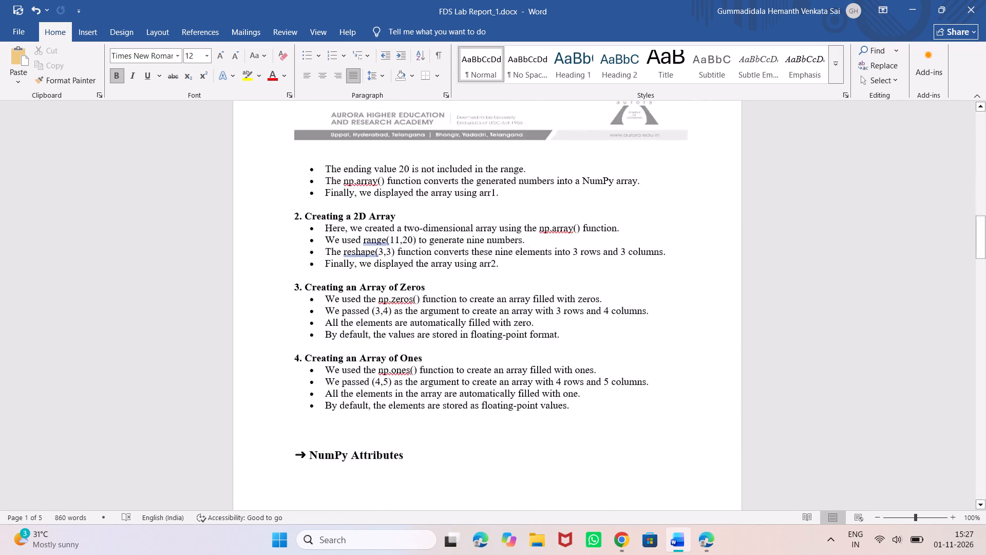
pyautogui.scroll(-18, 380, 246)
pyautogui.scroll(1, 380, 246)
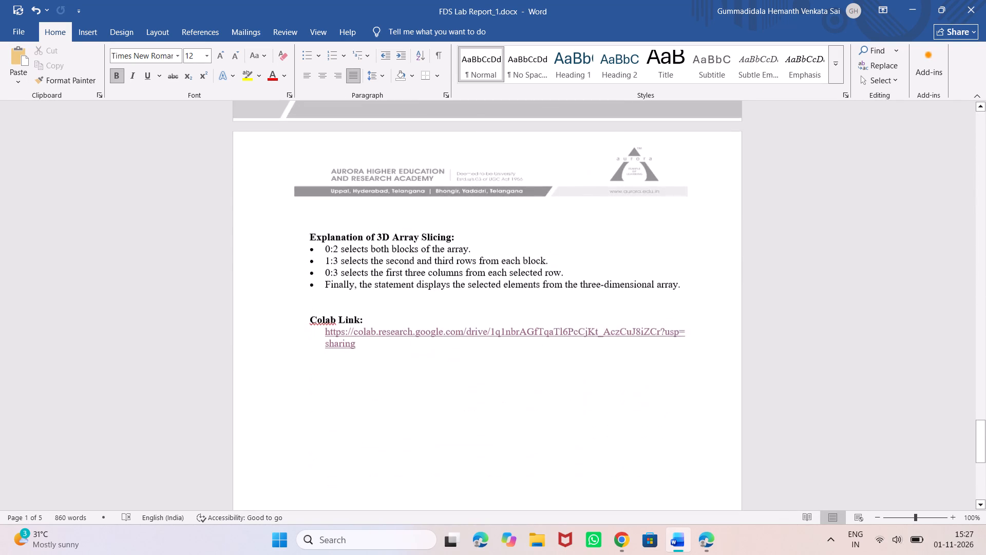
pyautogui.moveTo(325, 321); pyautogui.dragTo(356, 335)
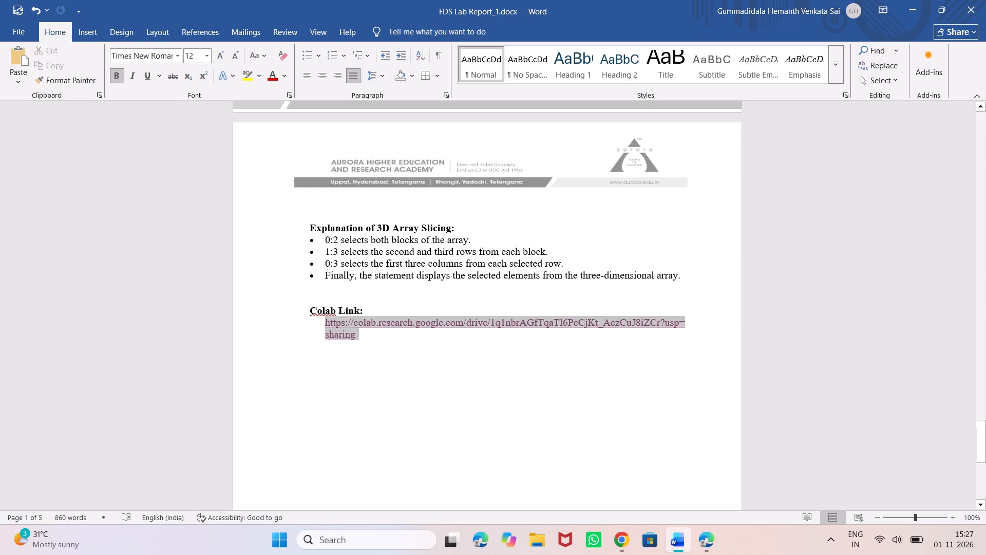
pyautogui.moveTo(356, 335); pyautogui.dragTo(359, 337)
pyautogui.press('Delete')
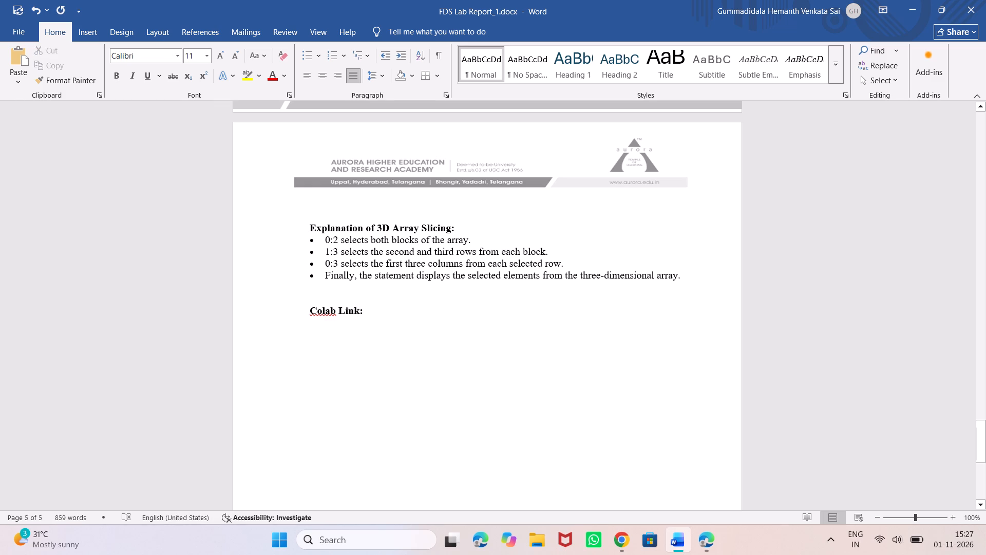
# Copy the sharing link of FDS Lab Report 1 NumPy.ipynb from Colab in Chrome and paste it under Colab Link in the Word report.
pyautogui.click(621, 554)
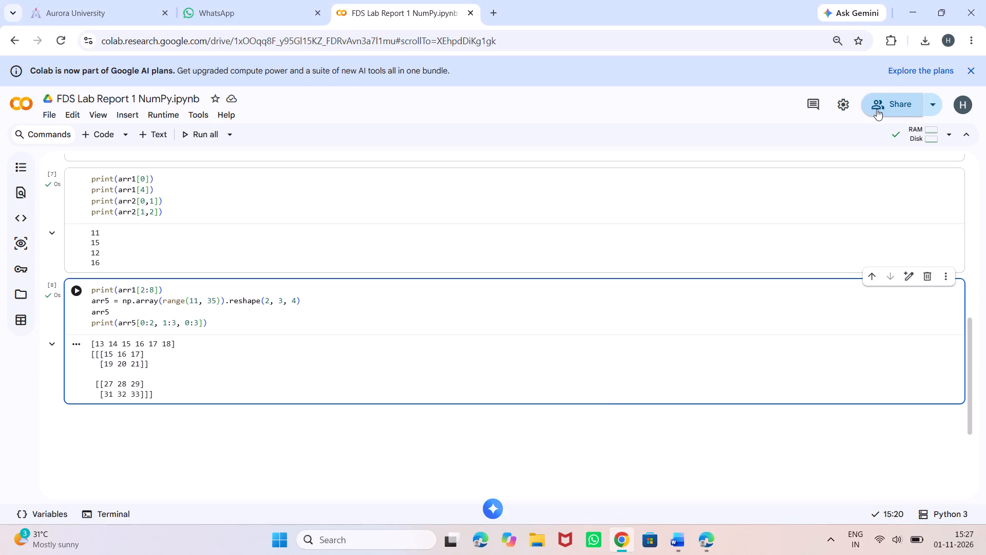
pyautogui.click(877, 109)
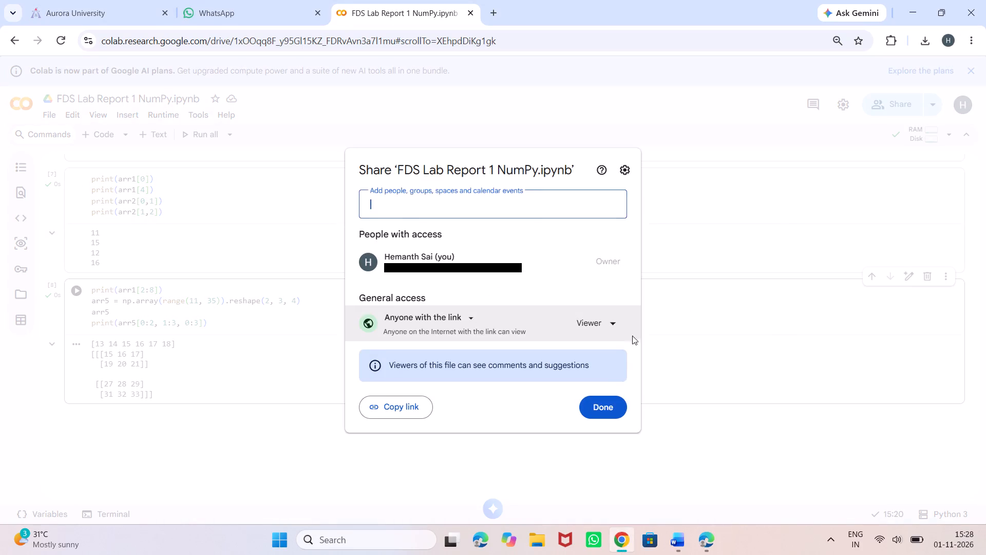
pyautogui.click(414, 402)
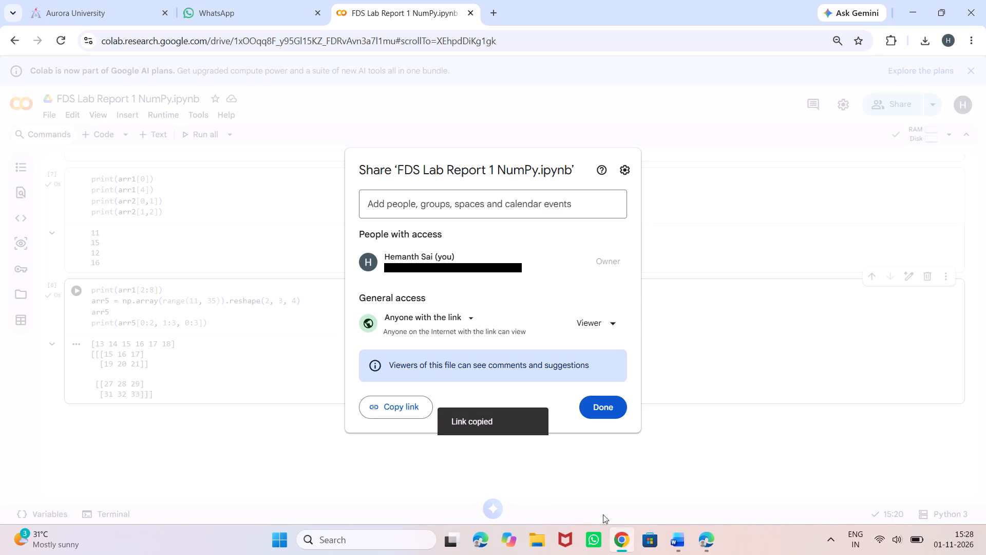
pyautogui.click(690, 540)
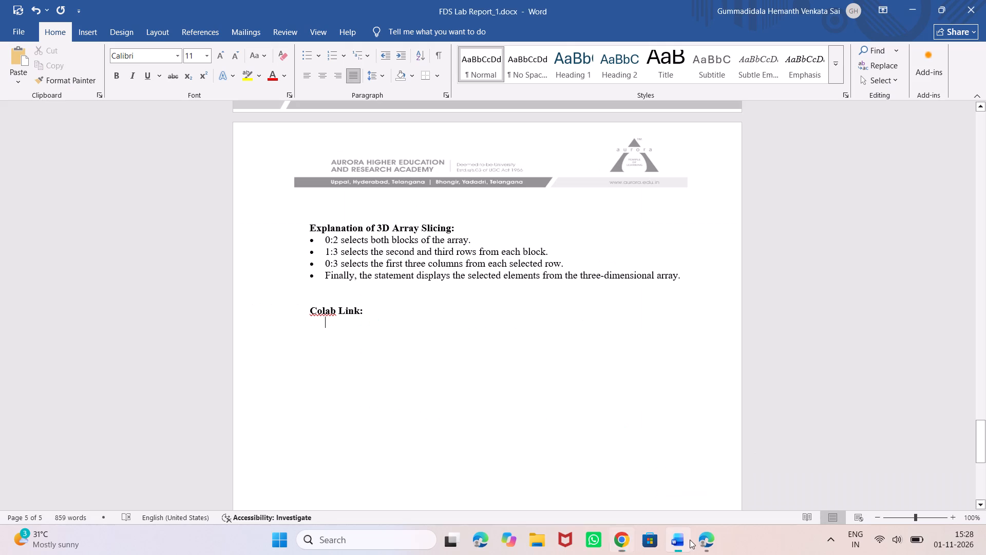
pyautogui.click(324, 324)
pyautogui.hotkey('ctrl', 'v')
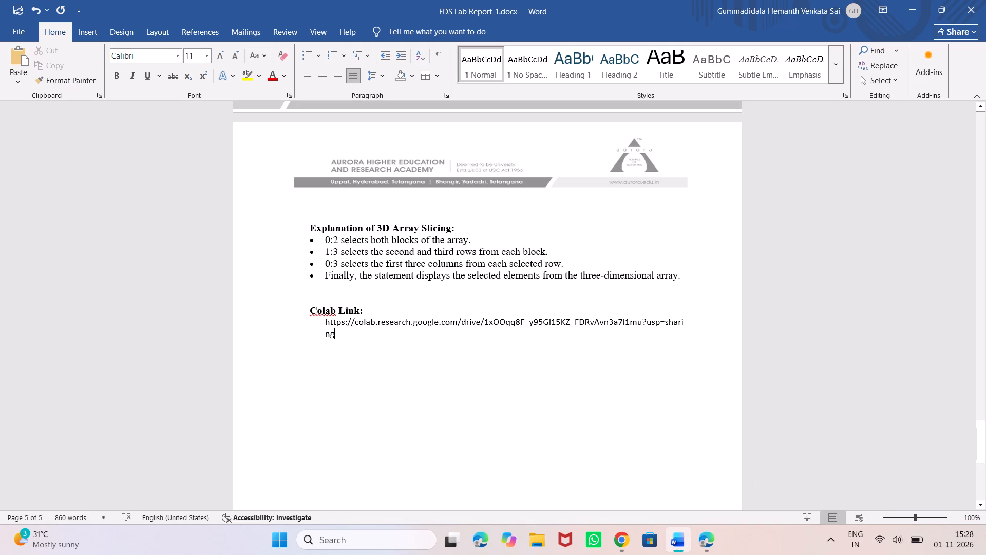
# Turn the pasted Colab URL into a hyperlink that points to the same web address.
pyautogui.moveTo(325, 323); pyautogui.dragTo(346, 341)
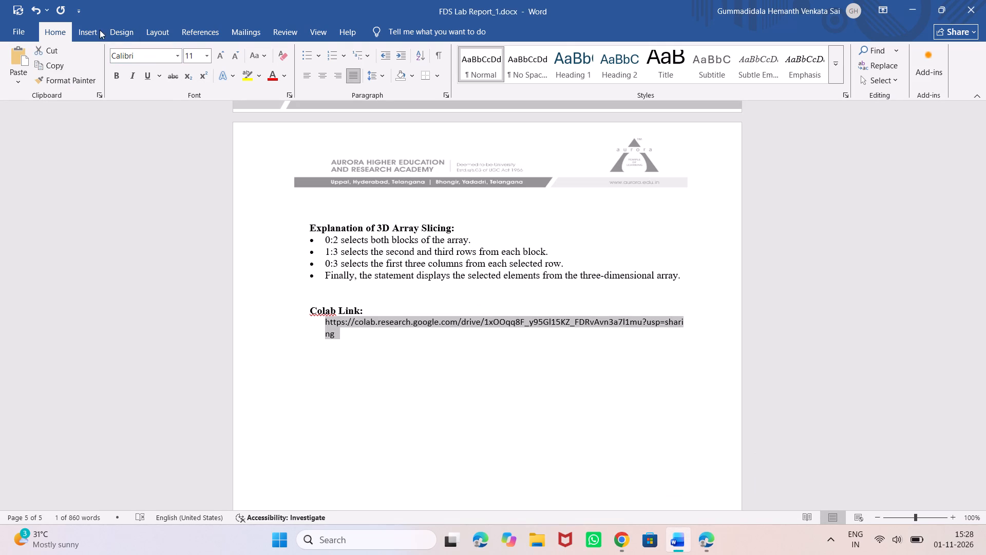
pyautogui.click(152, 28)
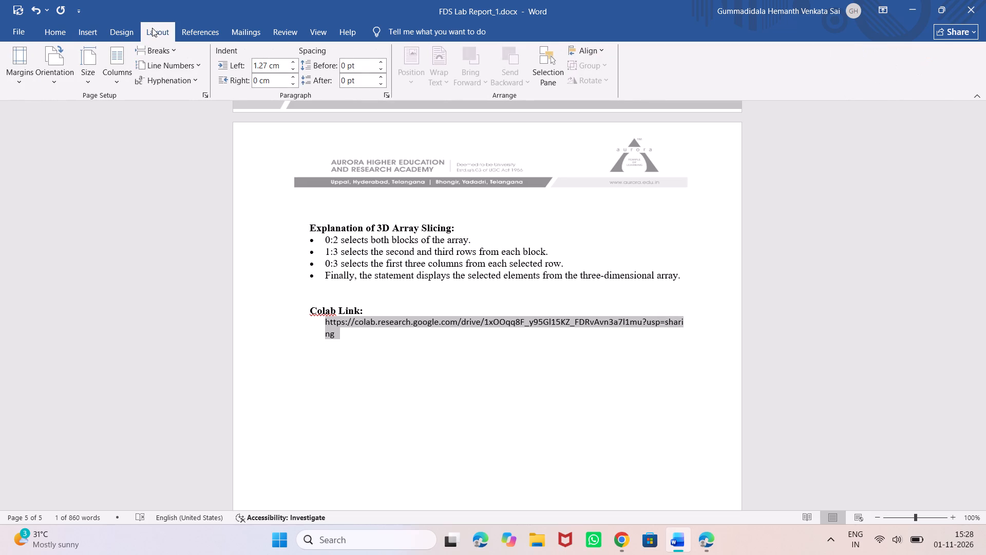
pyautogui.click(68, 30)
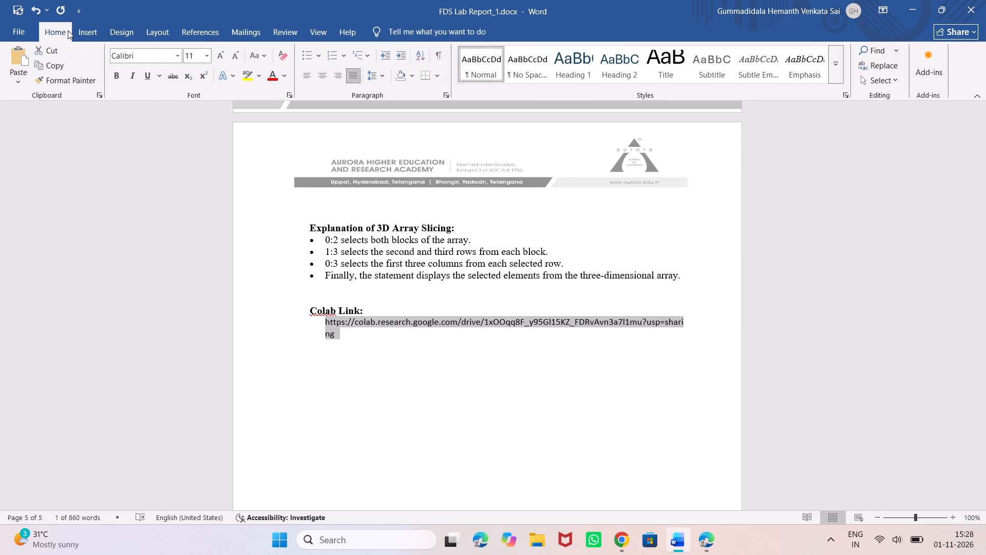
pyautogui.click(98, 27)
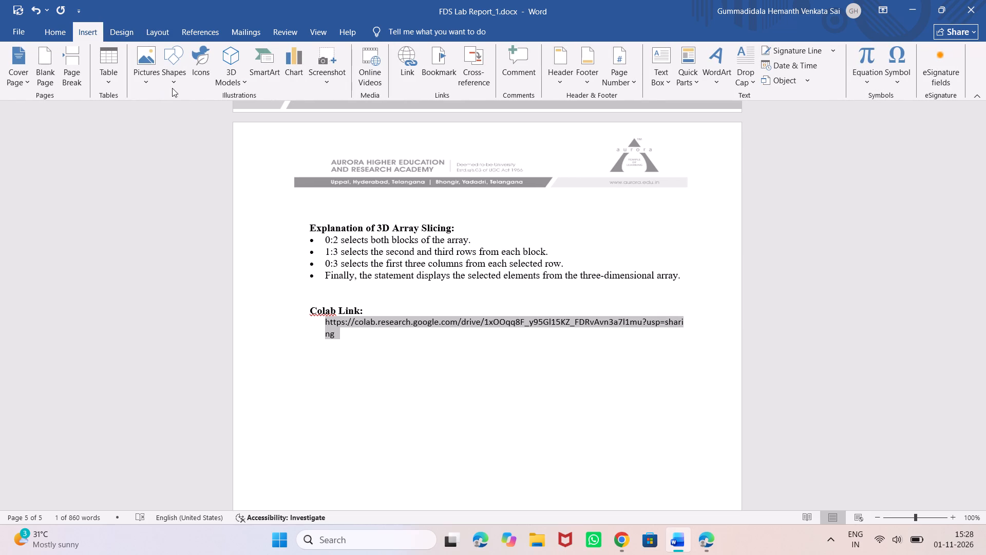
pyautogui.click(406, 73)
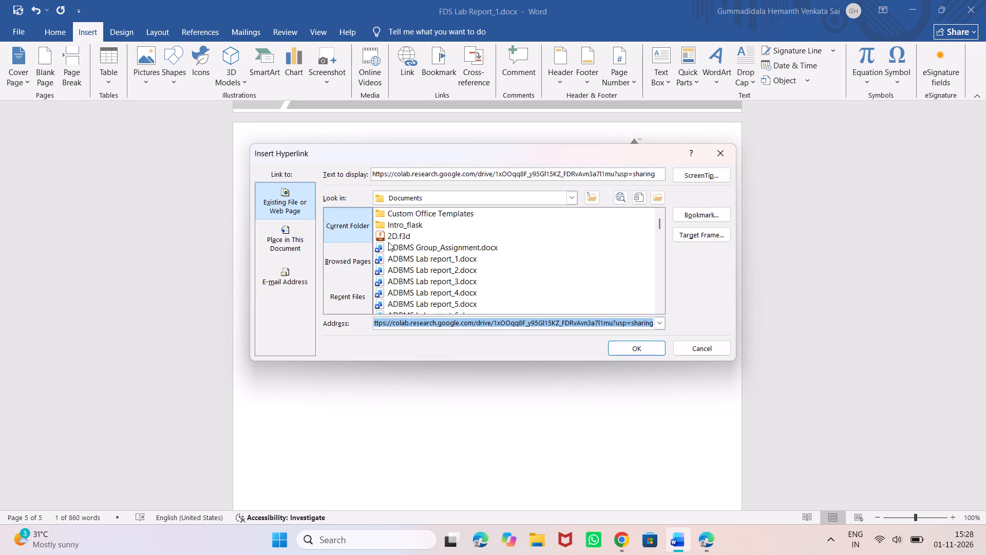
pyautogui.scroll(-5, 490, 292)
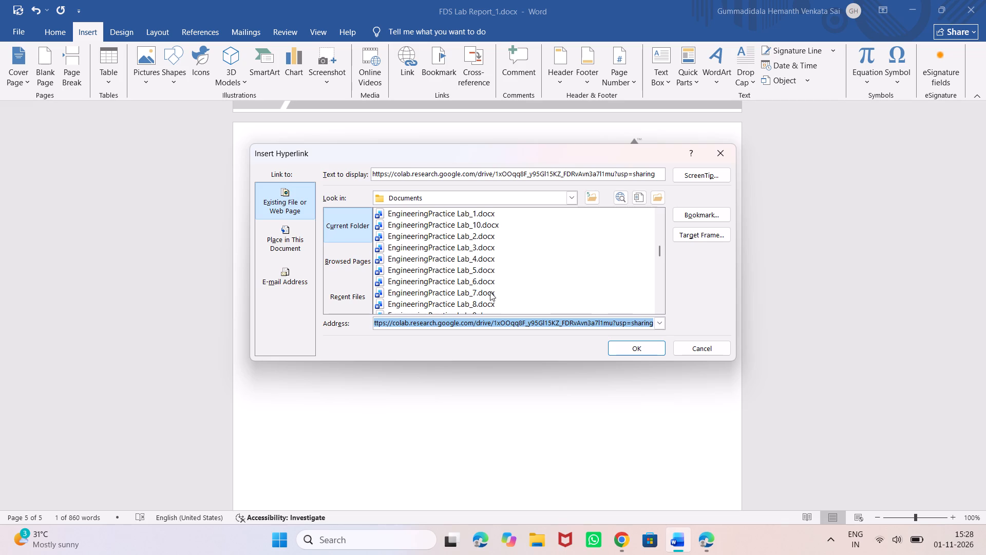
pyautogui.scroll(-1, 490, 292)
pyautogui.scroll(-20, 490, 292)
pyautogui.scroll(-1, 490, 292)
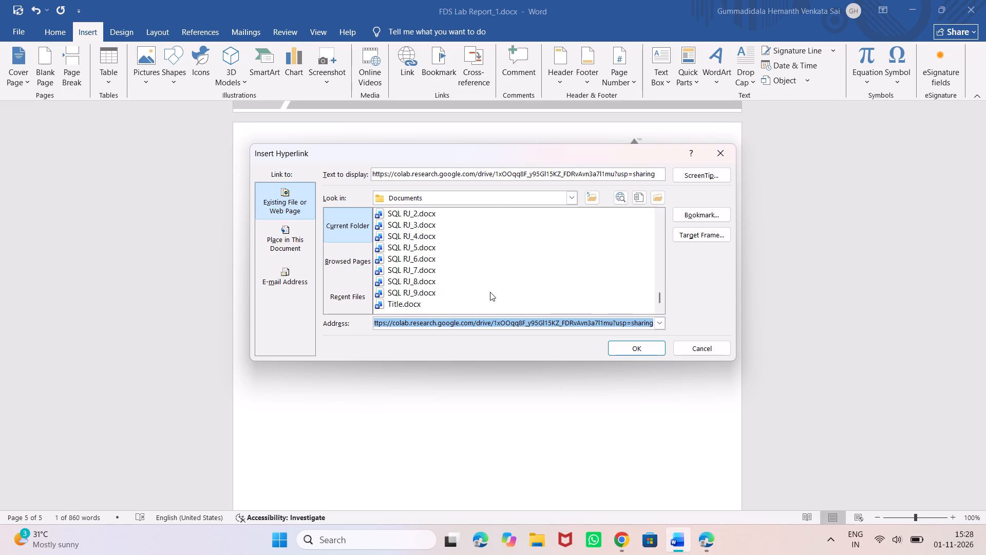
pyautogui.scroll(20, 490, 292)
pyautogui.scroll(14, 490, 292)
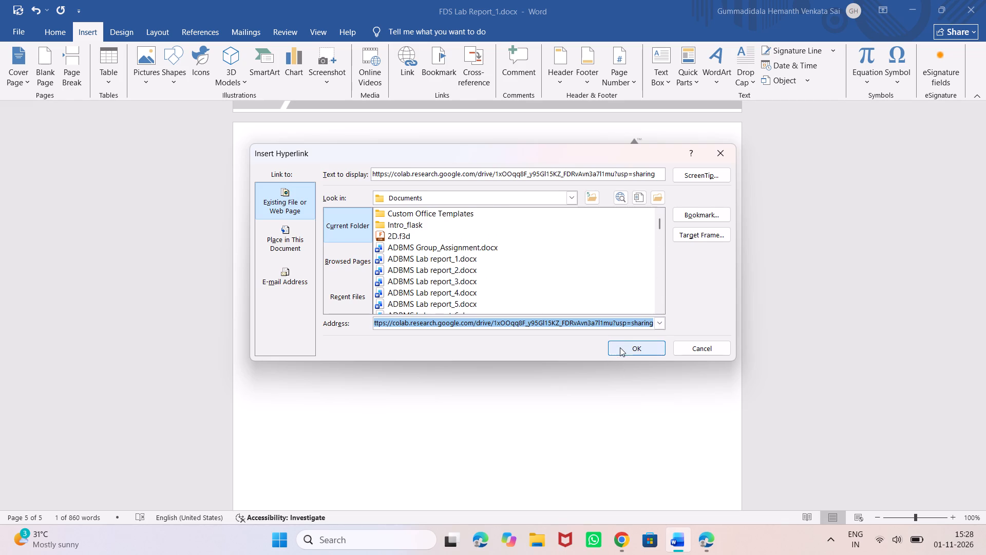
pyautogui.click(620, 344)
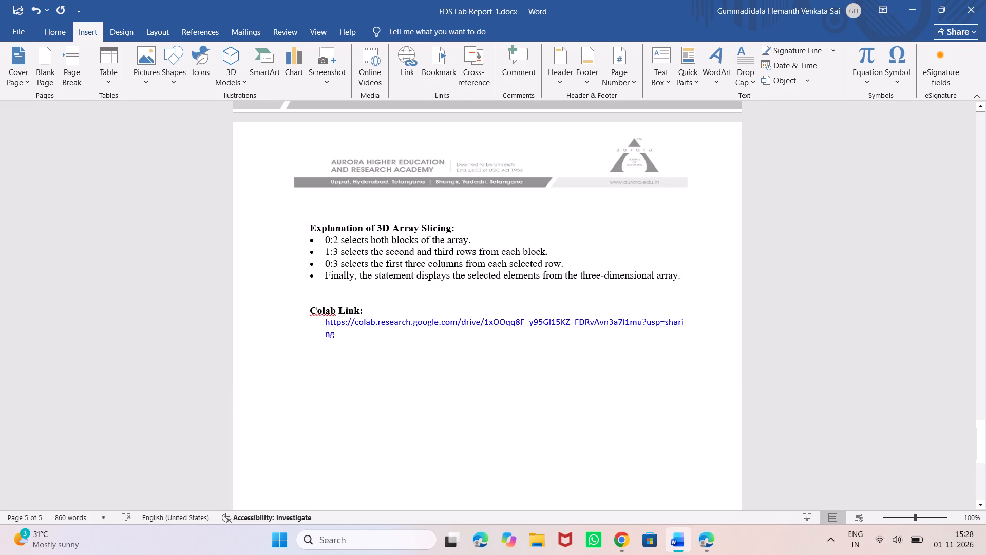
# Open the new Colab hyperlink in the browser to test it and check the notebook's sharing settings.
pyautogui.keyDown('ctrl'); pyautogui.click(458, 324); pyautogui.keyUp('ctrl')
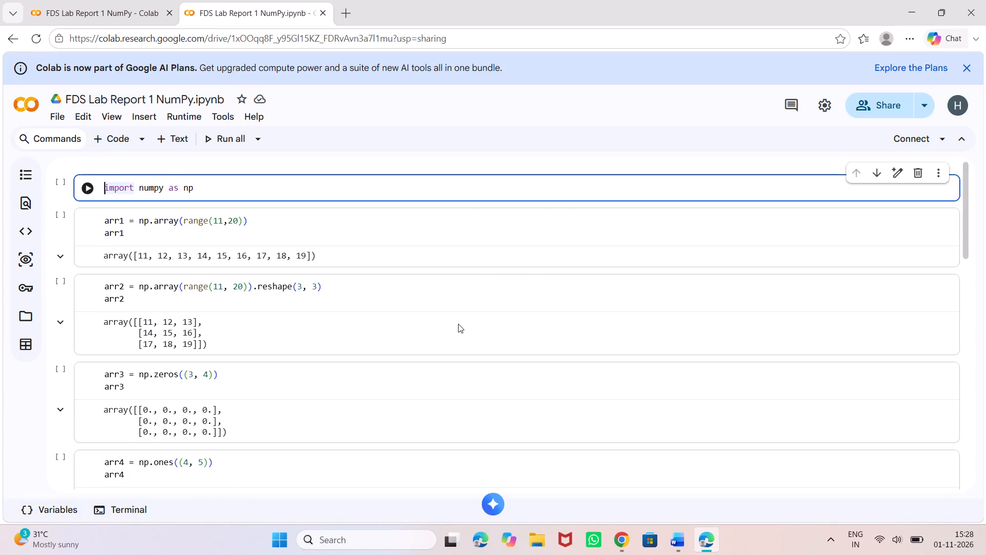
pyautogui.click(868, 108)
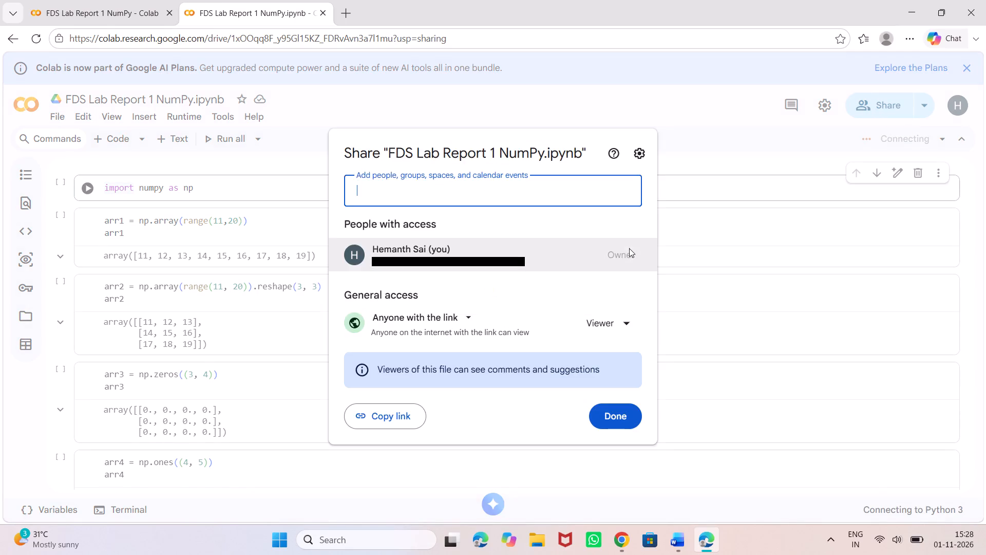
pyautogui.click(666, 150)
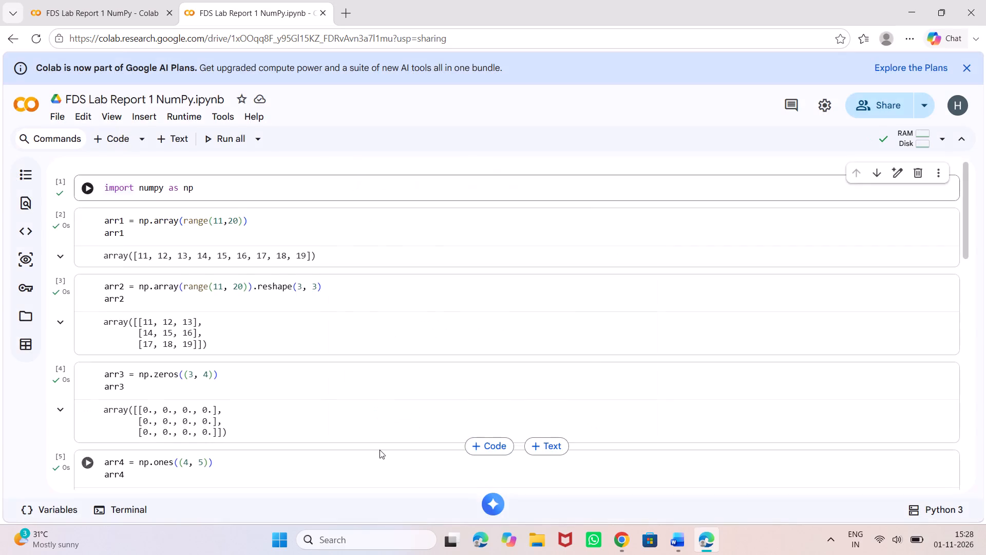
# Look over the notebook opened from the report's hyperlink and close the Edge browser window.
pyautogui.scroll(-13, 380, 450)
pyautogui.click(985, 0)
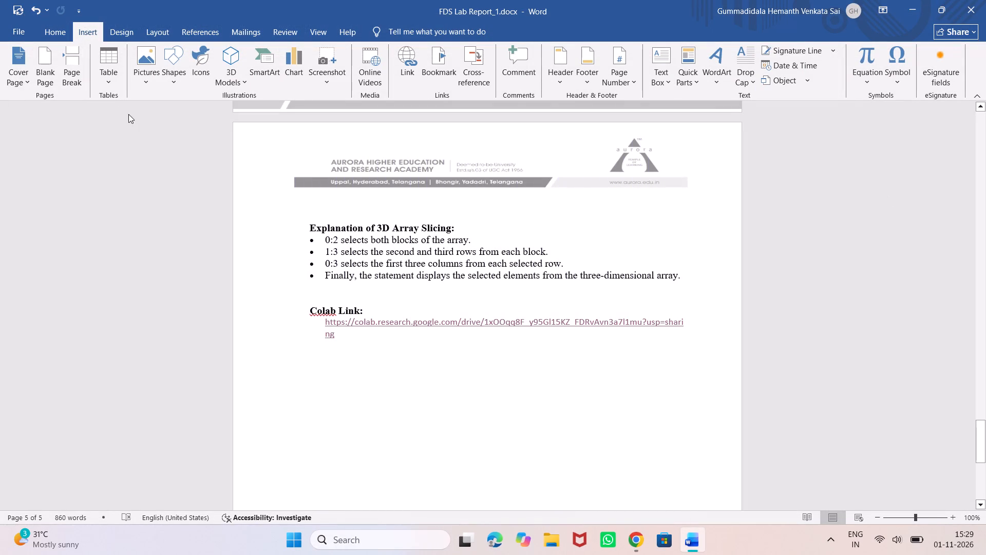
# Save the report FDS Lab Report_1.docx and close Word.
pyautogui.click(13, 36)
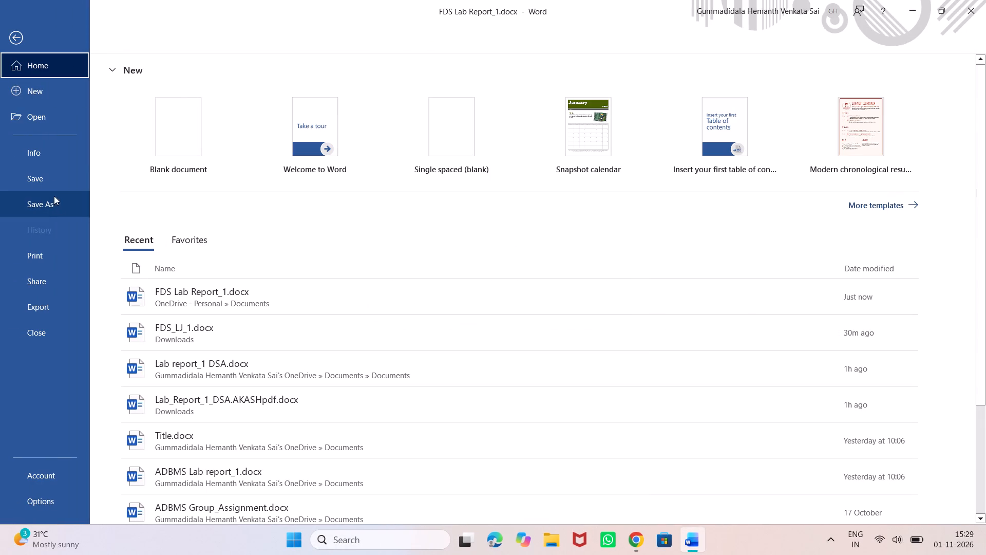
pyautogui.click(53, 180)
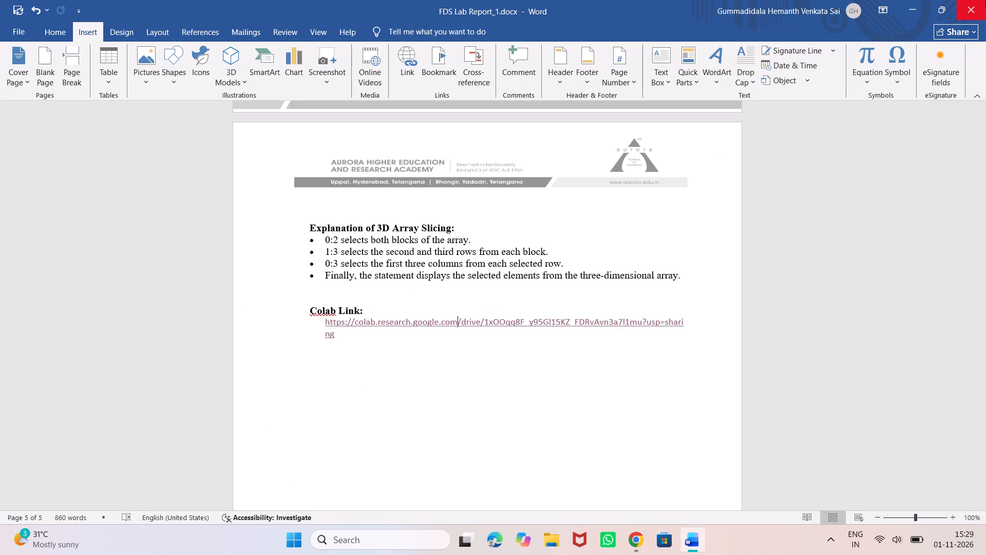
pyautogui.click(985, 0)
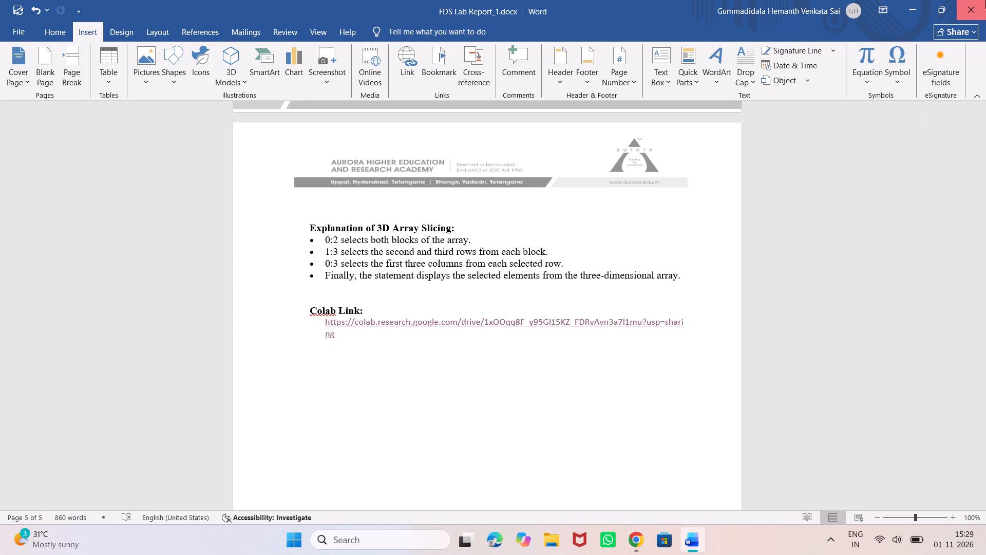
# Finish with the sharing settings of FDS Lab Report 1 NumPy.ipynb in Chrome and close them.
pyautogui.click(589, 409)
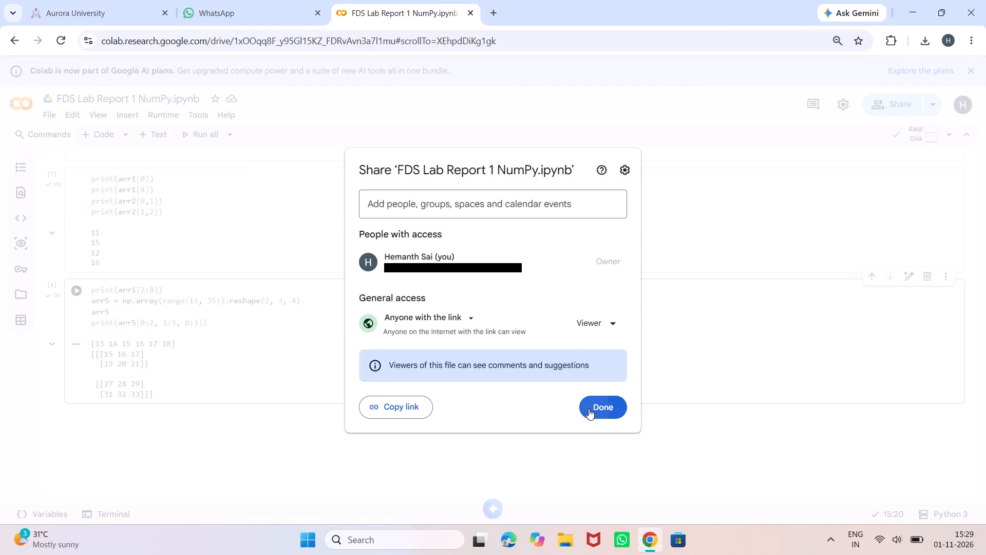
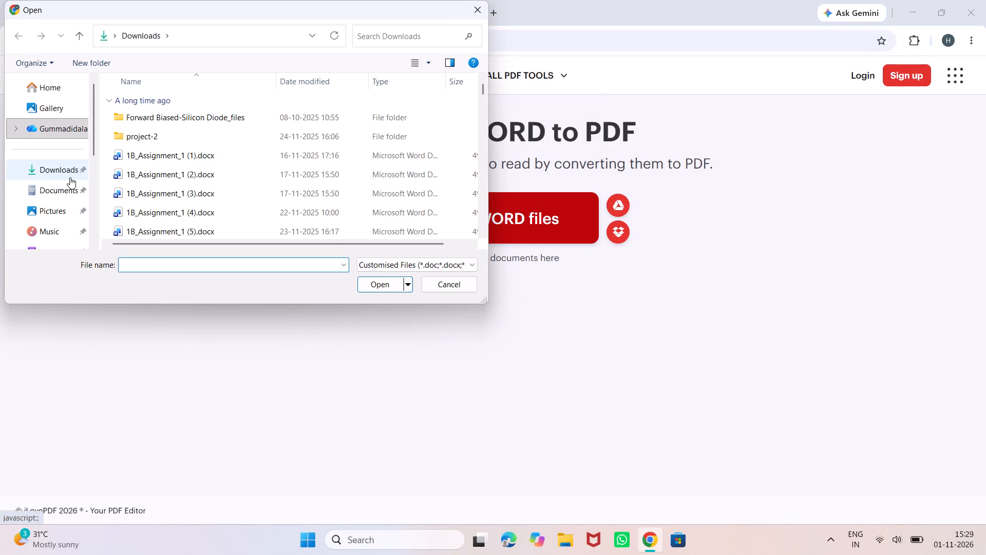
# Load FDS Lab Report_1.docx from the Documents folder into the iLovePDF Word to PDF converter.
pyautogui.click(70, 181)
pyautogui.click(125, 262)
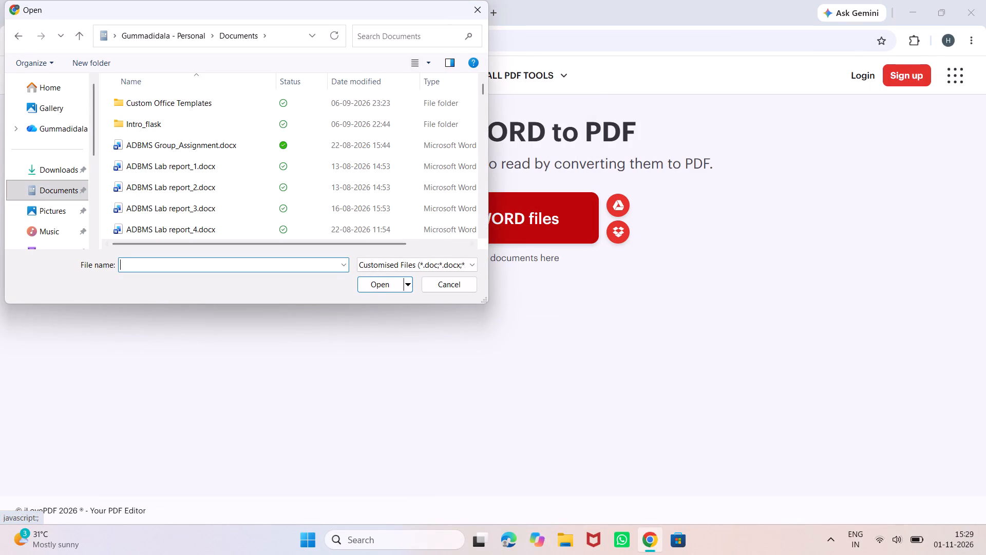
pyautogui.write('FDS')
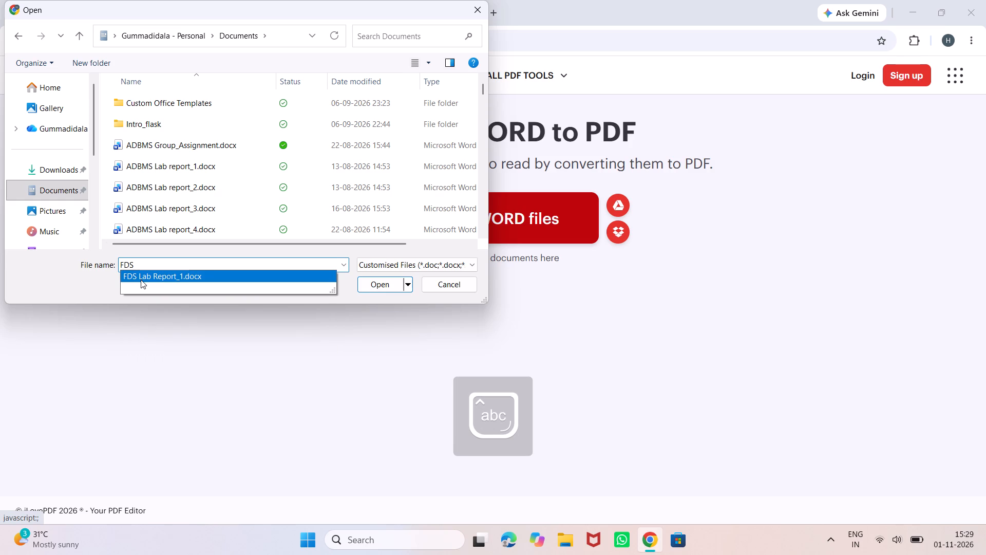
pyautogui.click(141, 280)
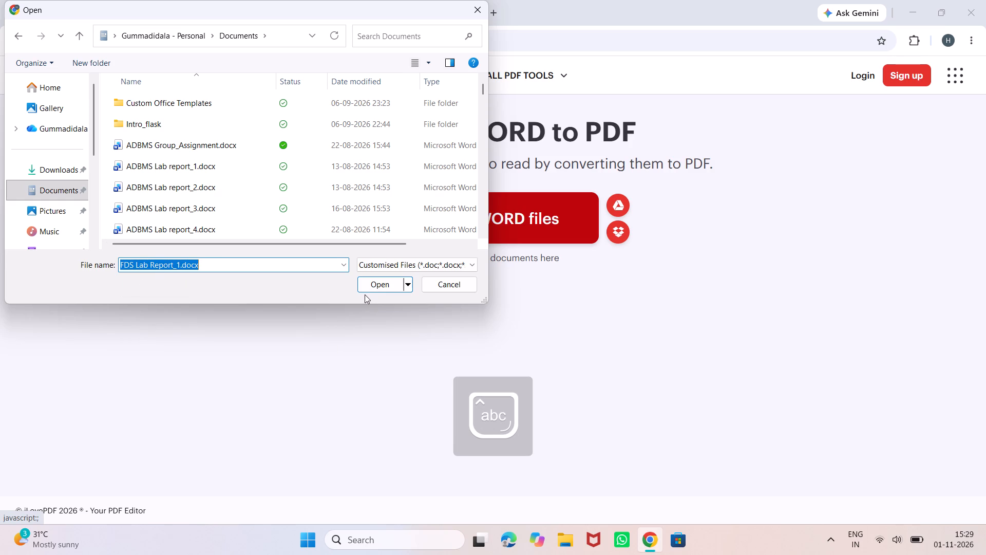
pyautogui.click(374, 285)
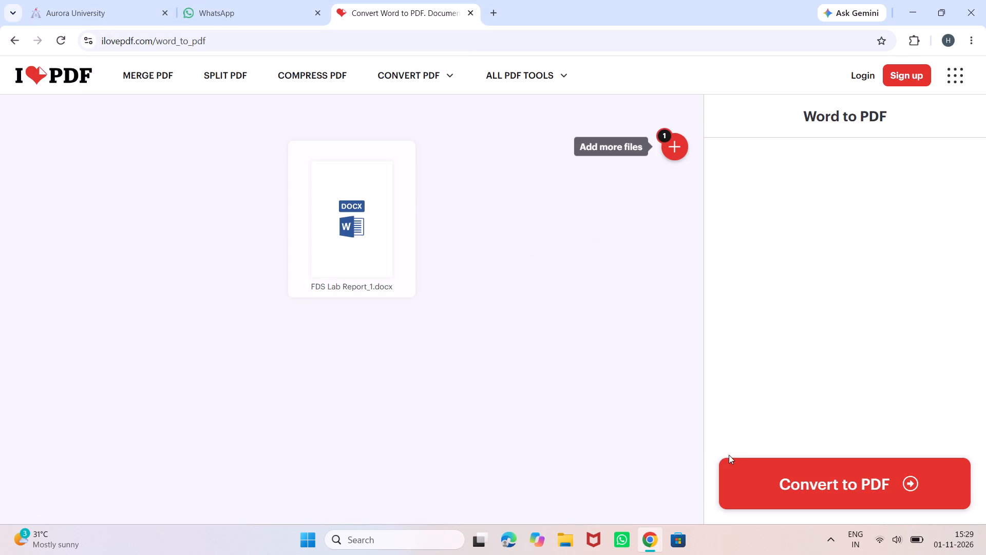
# Convert FDS Lab Report_1.docx to PDF and download the converted file.
pyautogui.click(739, 464)
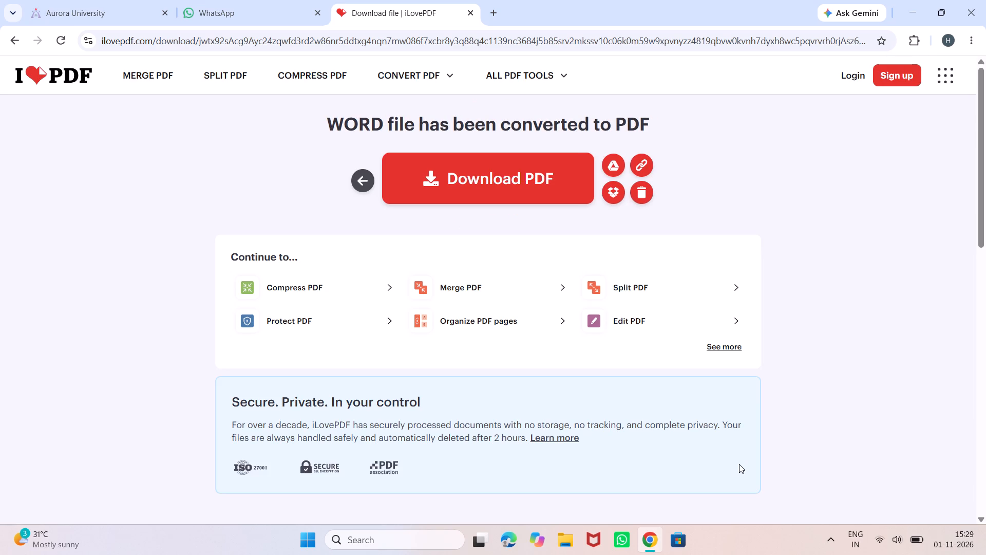
pyautogui.click(573, 195)
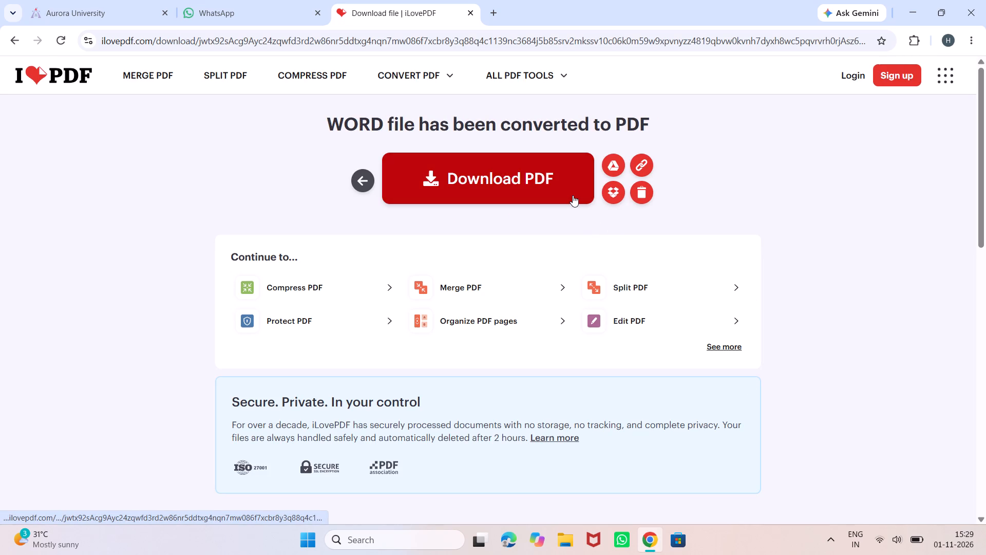
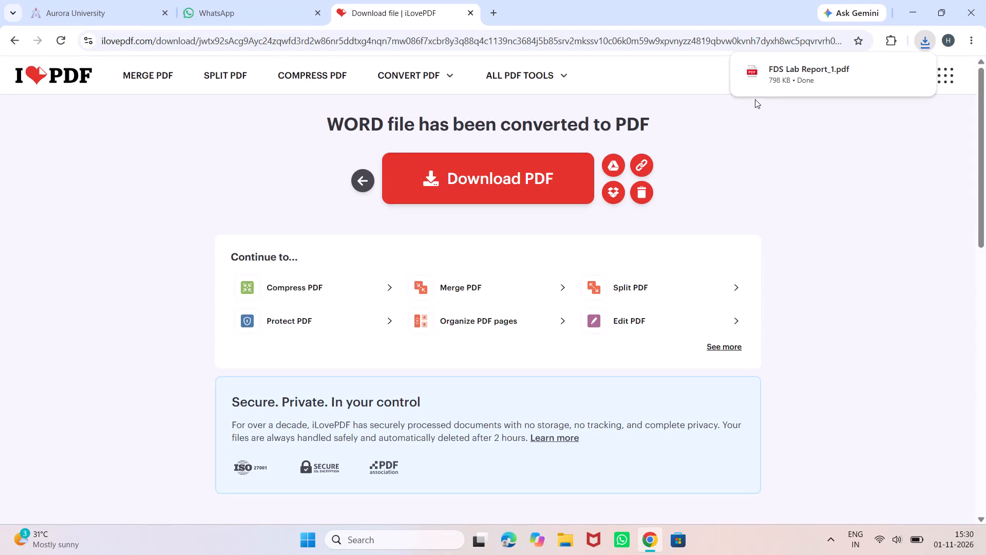
# Open the downloaded FDS Lab Report_1.pdf and examine its pages to check the converted text, screenshots and layout.
pyautogui.click(763, 86)
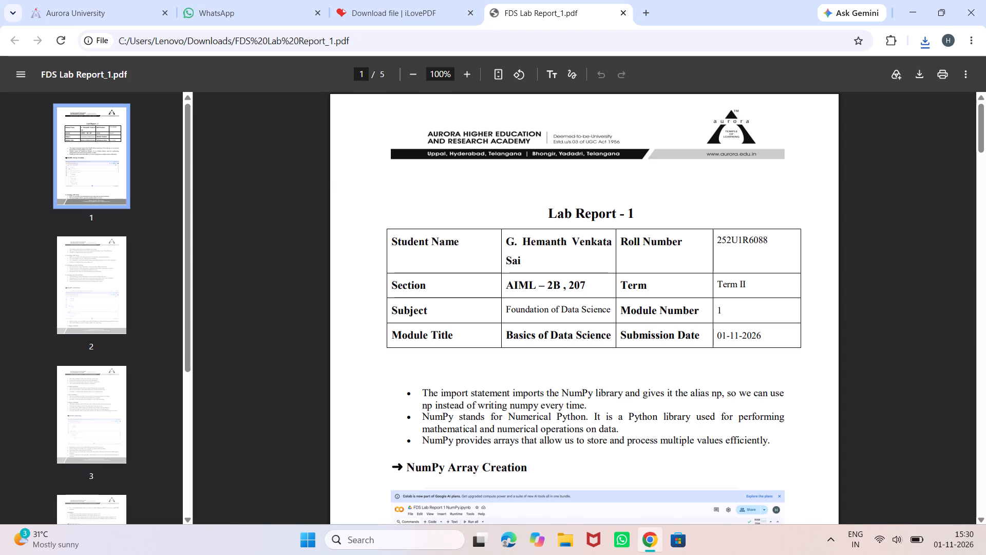
pyautogui.scroll(-2, 522, 323)
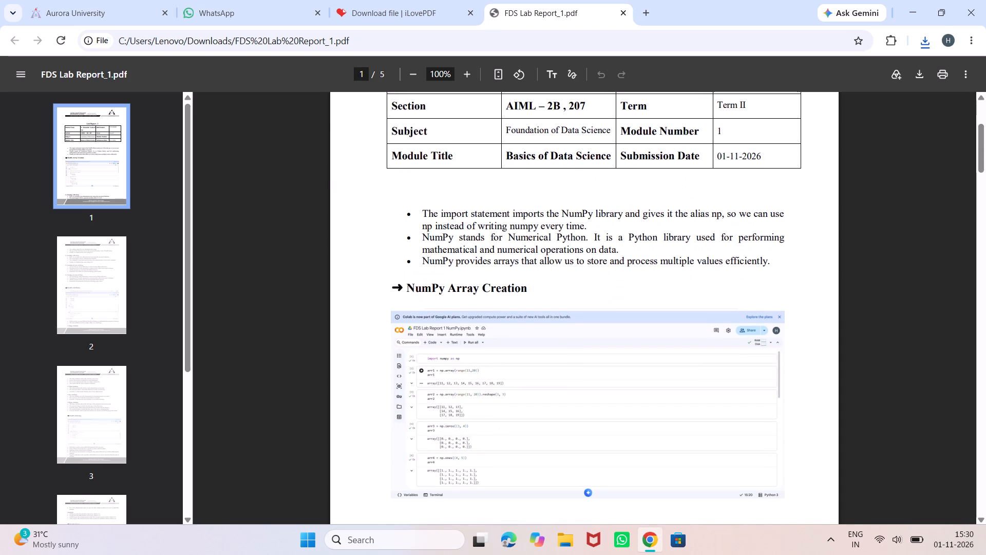
pyautogui.scroll(-2, 522, 323)
pyautogui.click(521, 239)
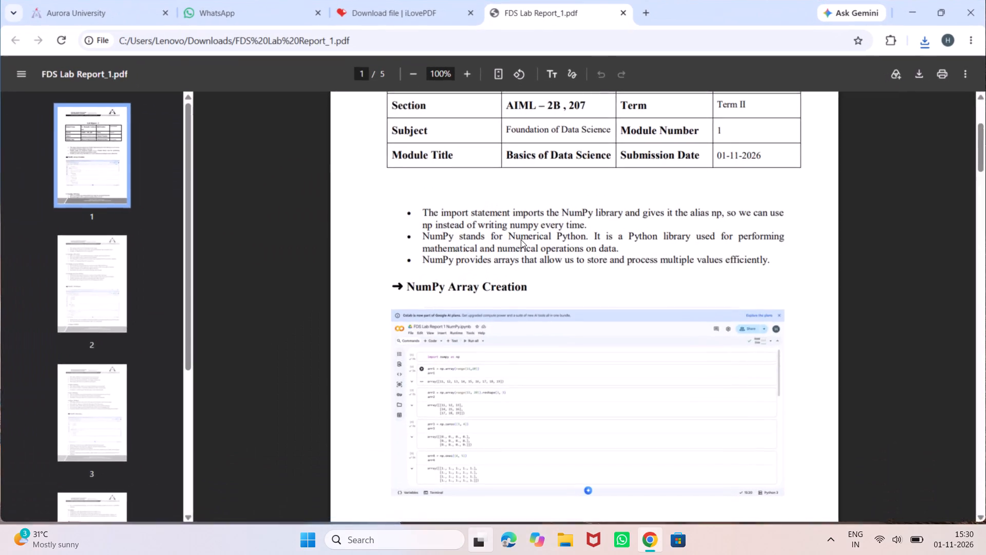
pyautogui.scroll(-18, 521, 239)
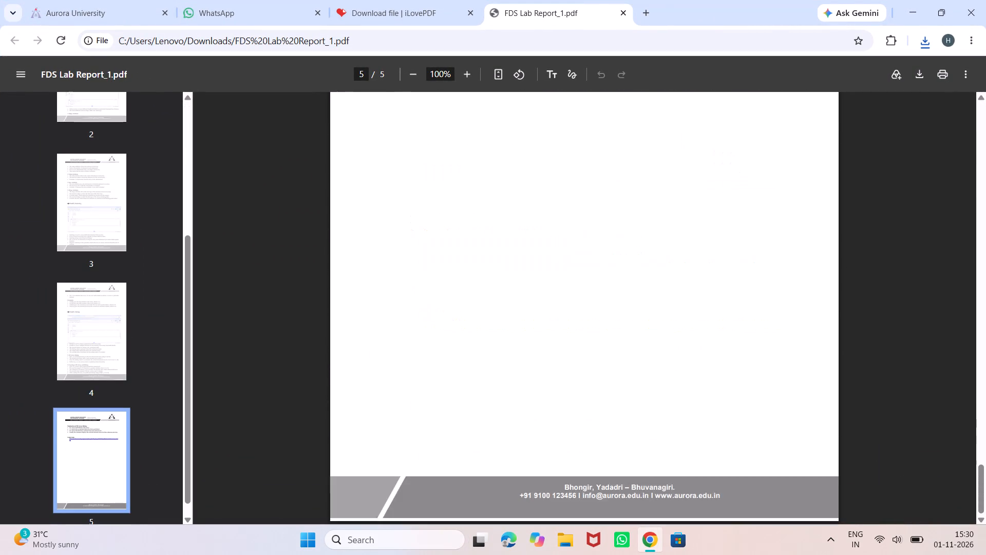
pyautogui.scroll(-3, 521, 239)
pyautogui.scroll(6, 521, 239)
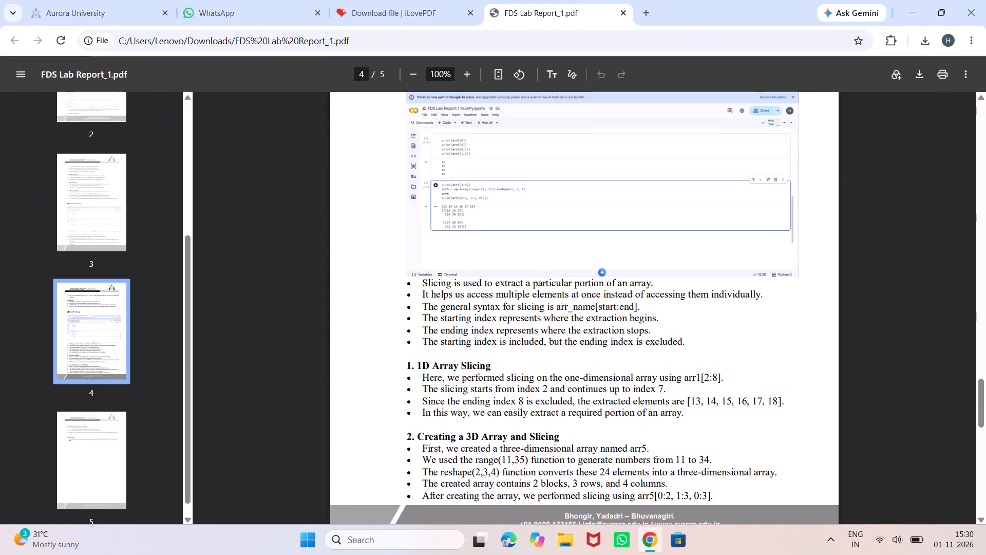
pyautogui.scroll(3, 521, 239)
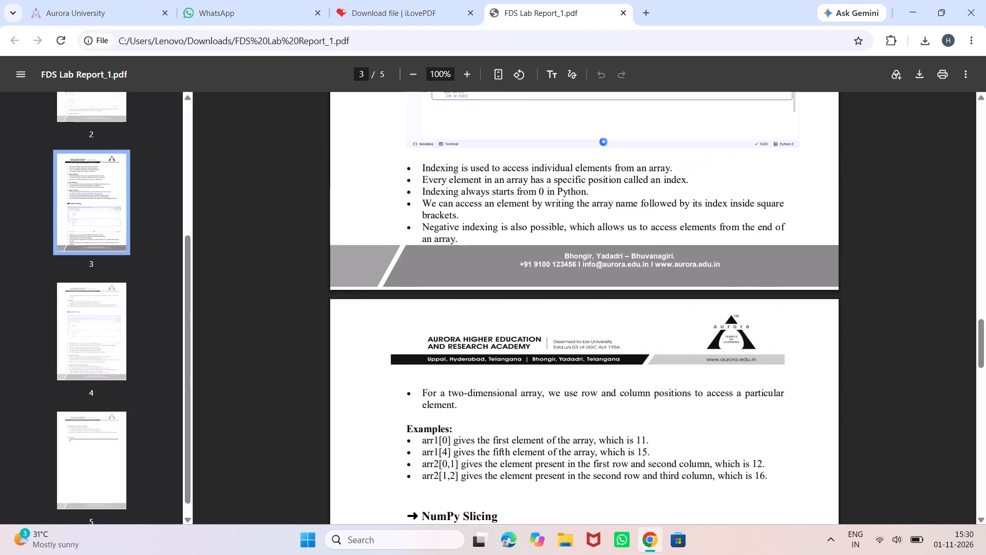
pyautogui.scroll(7, 521, 239)
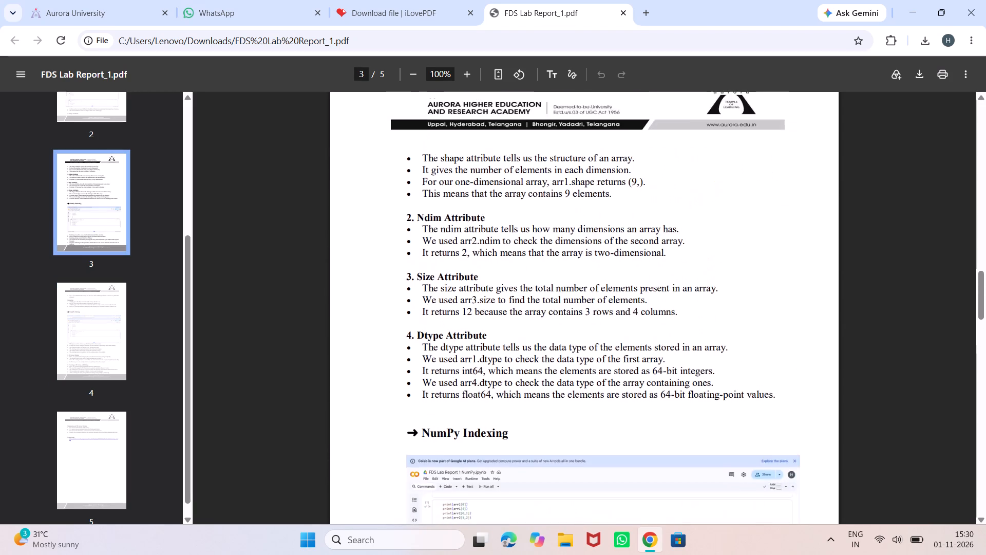
pyautogui.scroll(9, 521, 239)
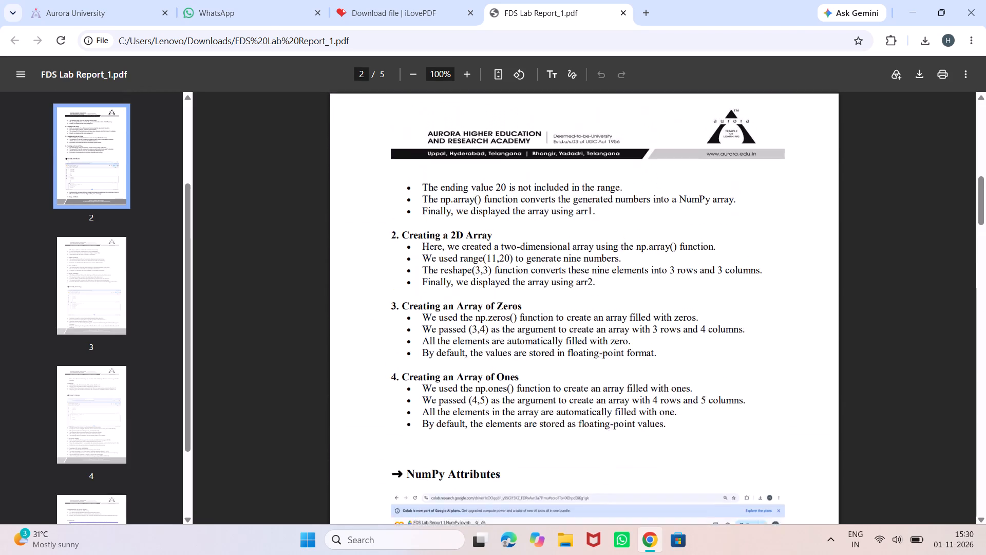
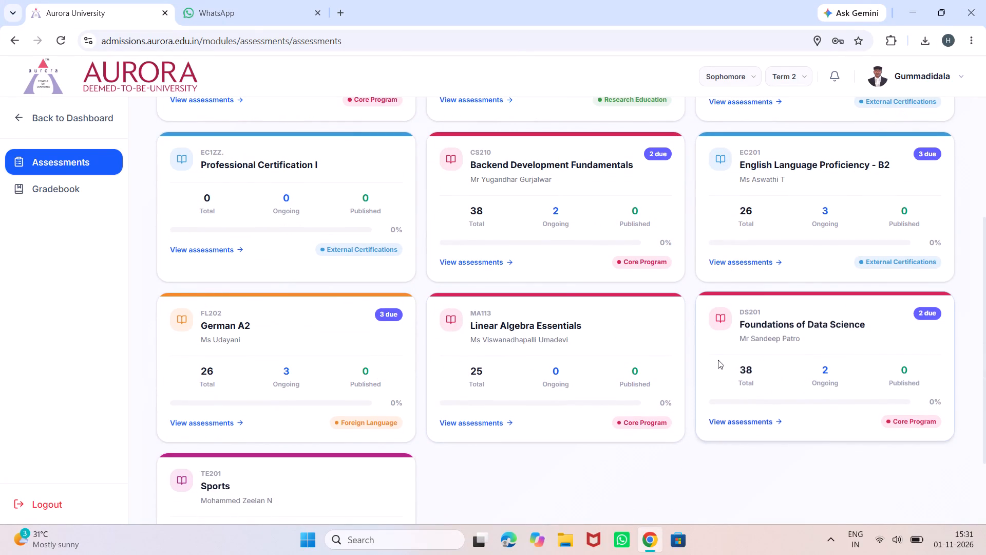
# Open the Foundations of Data Science assessments on the Aurora portal and start the file upload for Lab Report 1.
pyautogui.click(718, 359)
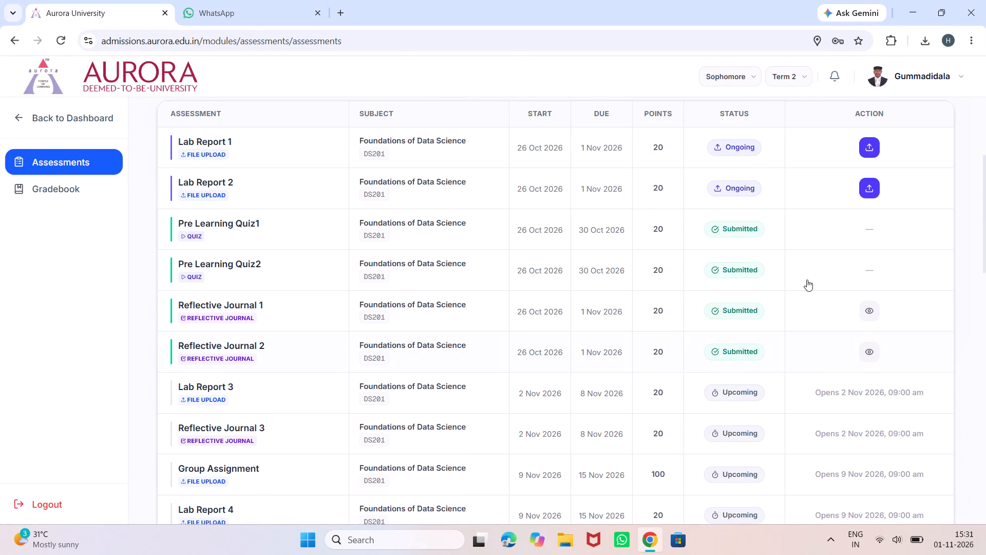
pyautogui.scroll(1, 807, 280)
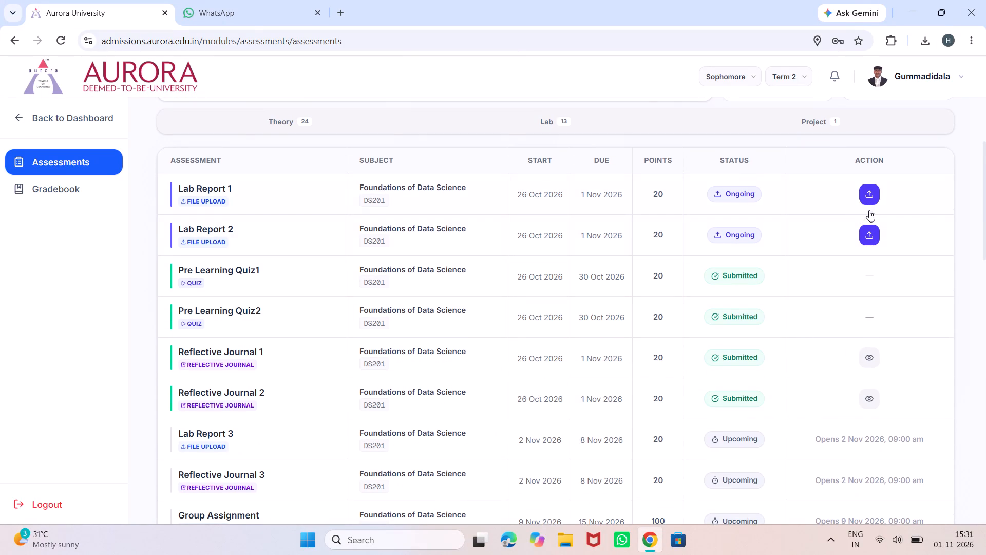
pyautogui.click(876, 195)
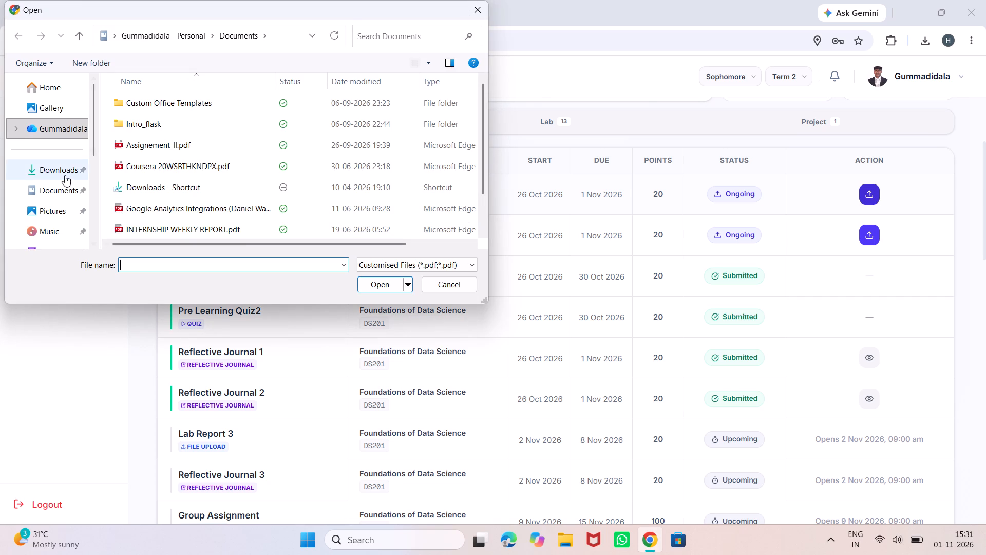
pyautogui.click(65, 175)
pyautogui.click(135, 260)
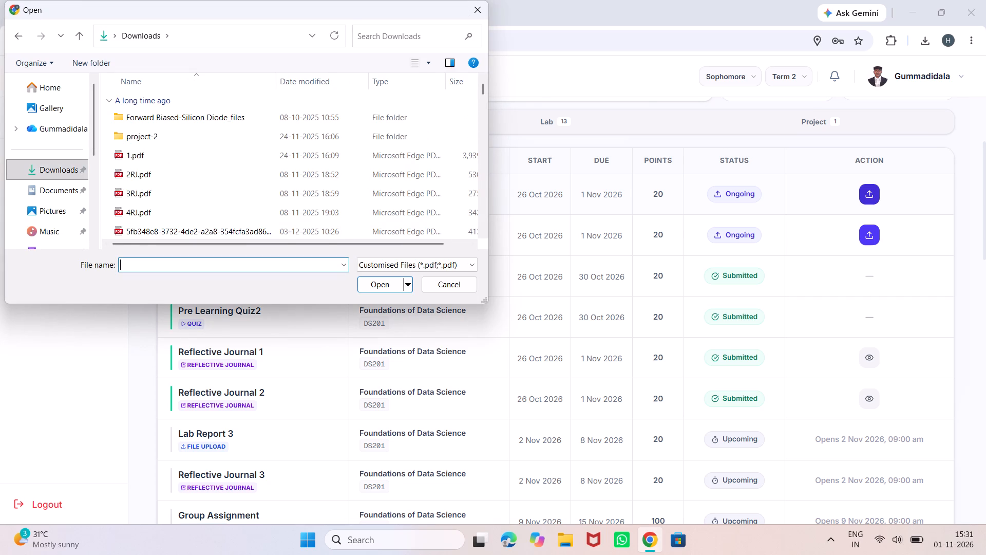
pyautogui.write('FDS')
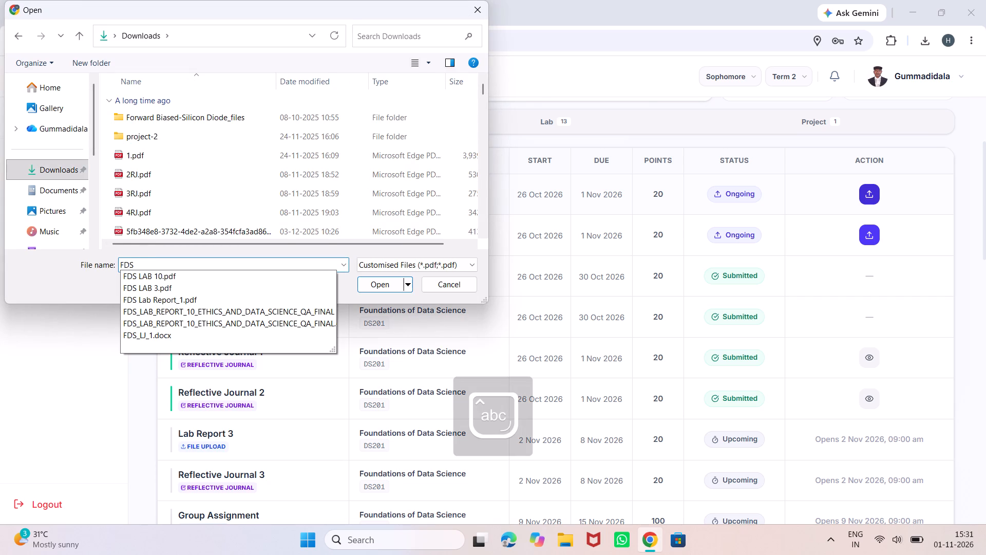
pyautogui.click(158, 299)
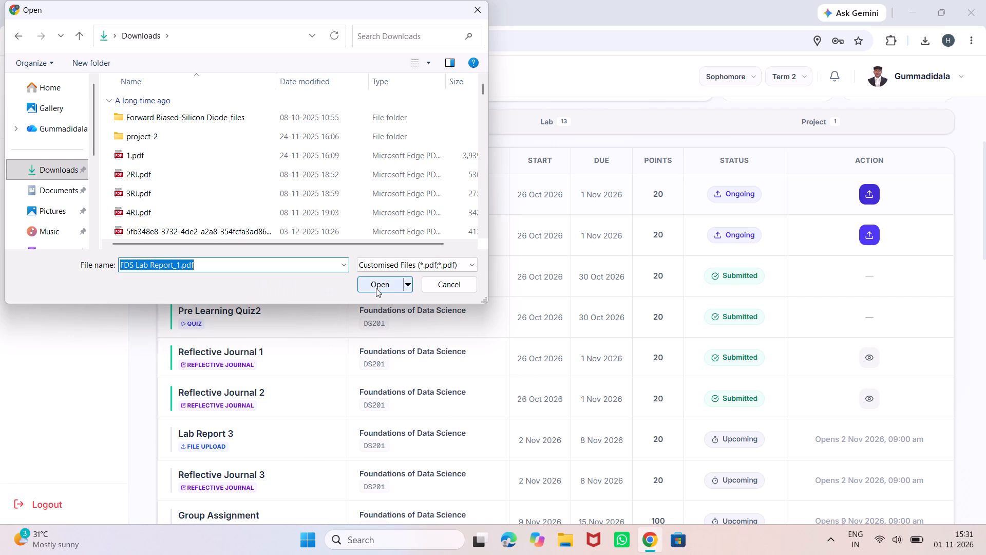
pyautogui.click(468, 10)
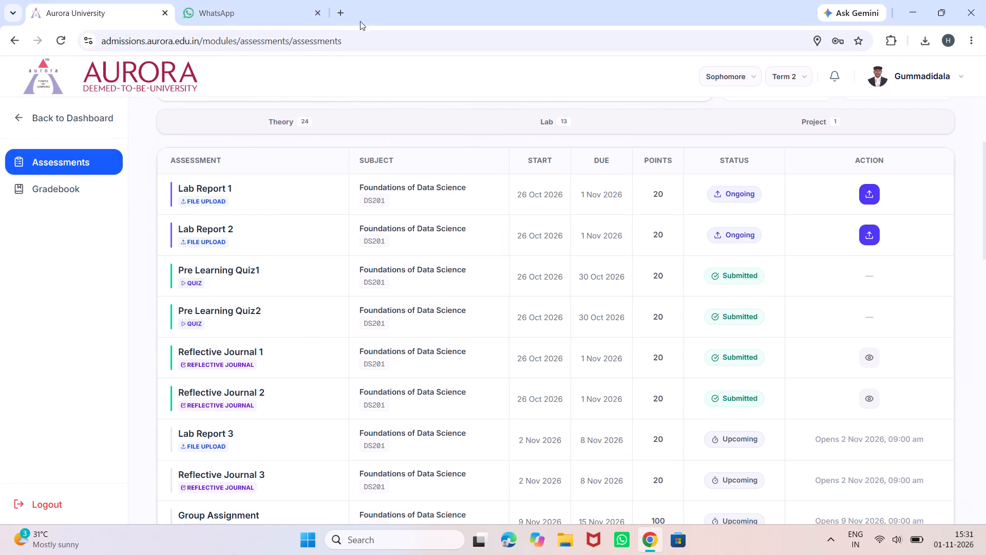
# Open FDS Lab Report_1.pdf from the Downloads folder and examine all its pages before submission.
pyautogui.click(904, 0)
pyautogui.moveTo(904, 0); pyautogui.dragTo(205, 175)
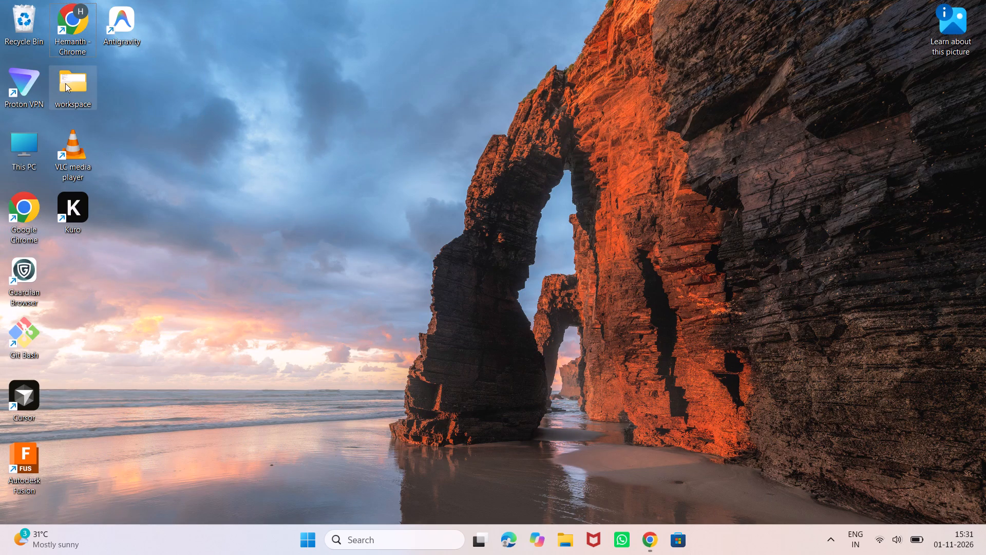
pyautogui.doubleClick(65, 83)
pyautogui.click(65, 83)
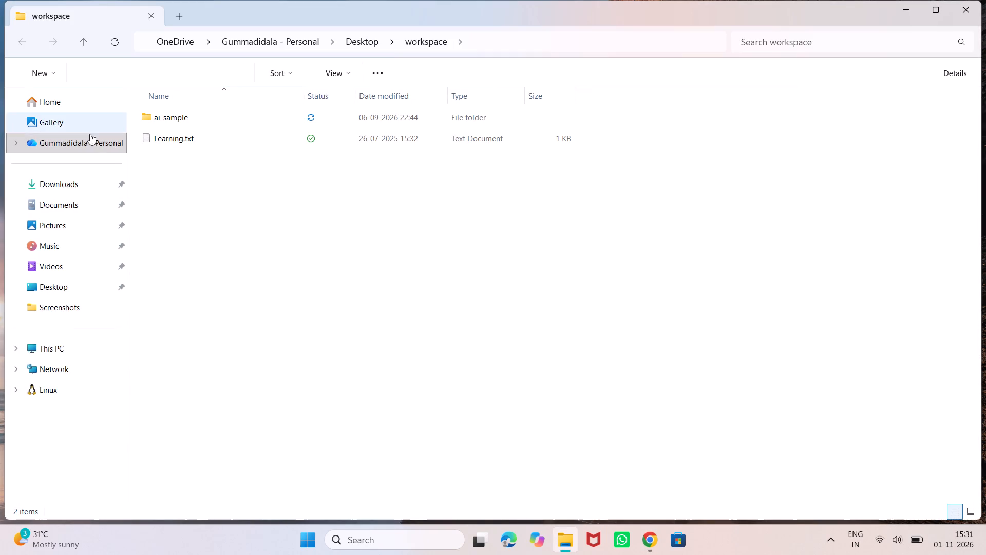
pyautogui.click(101, 177)
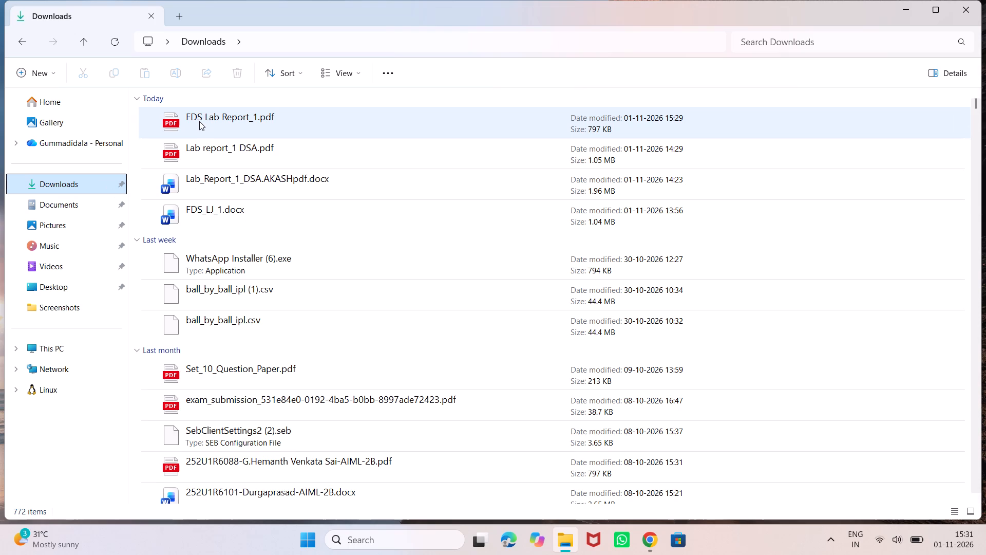
pyautogui.doubleClick(198, 119)
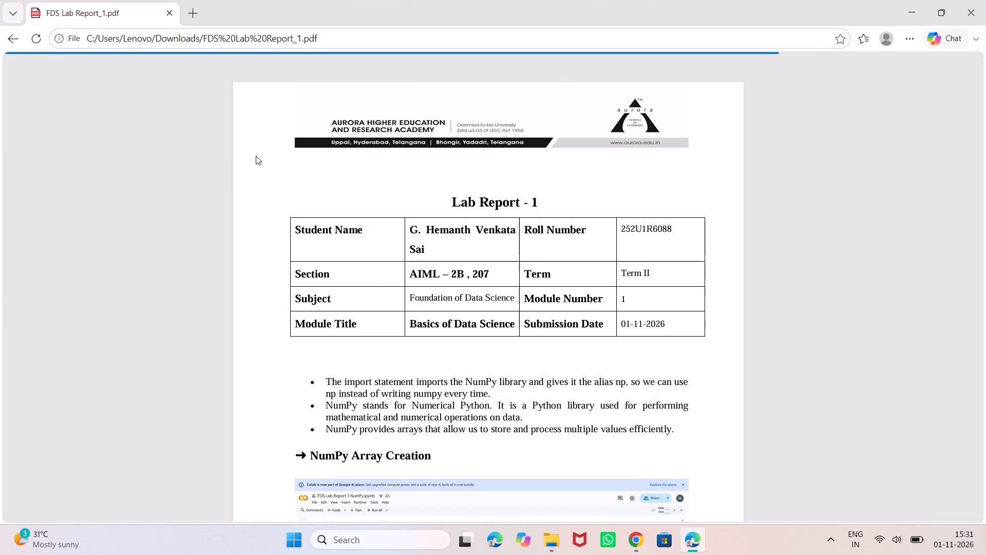
pyautogui.scroll(-19, 479, 332)
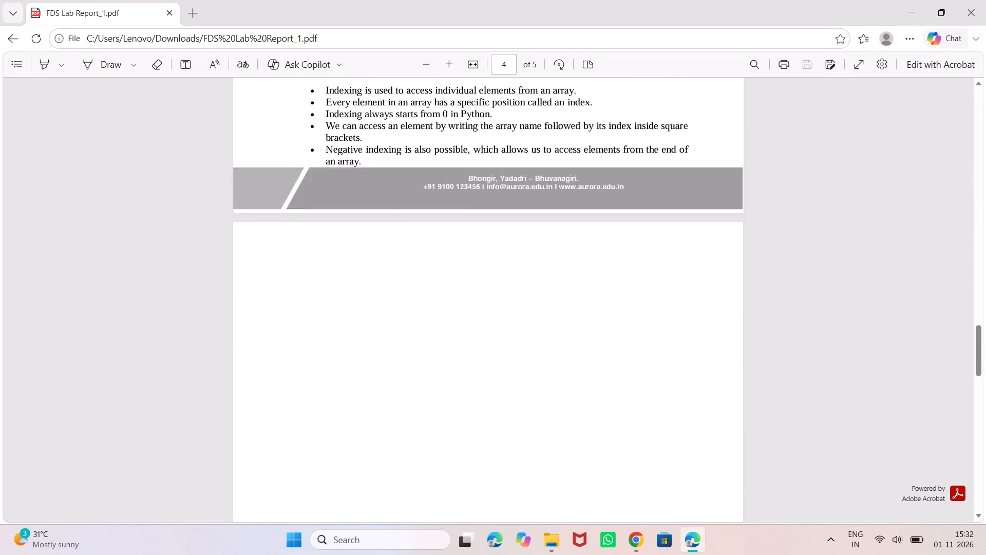
pyautogui.scroll(-18, 479, 332)
pyautogui.scroll(7, 479, 332)
pyautogui.scroll(-4, 479, 332)
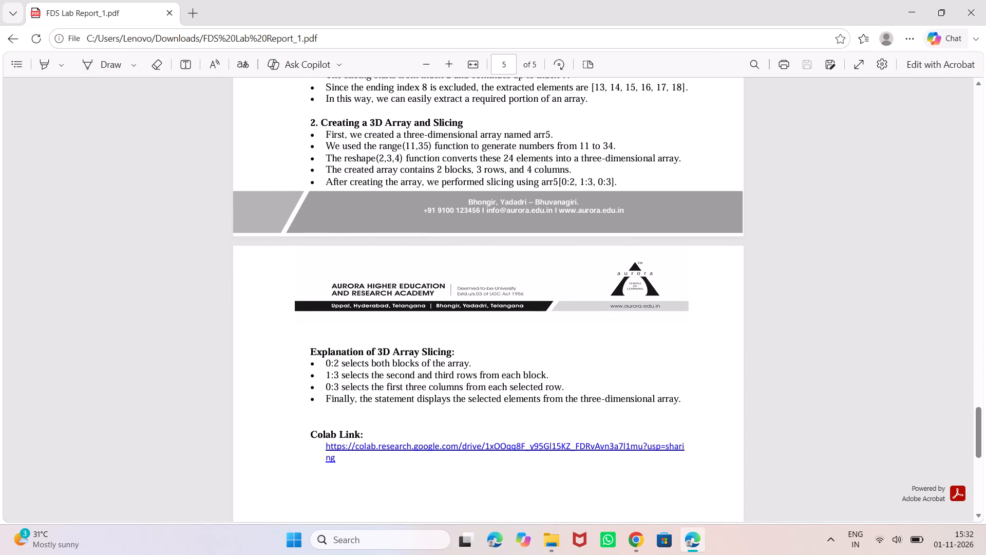
pyautogui.scroll(1, 479, 332)
pyautogui.scroll(-2, 479, 332)
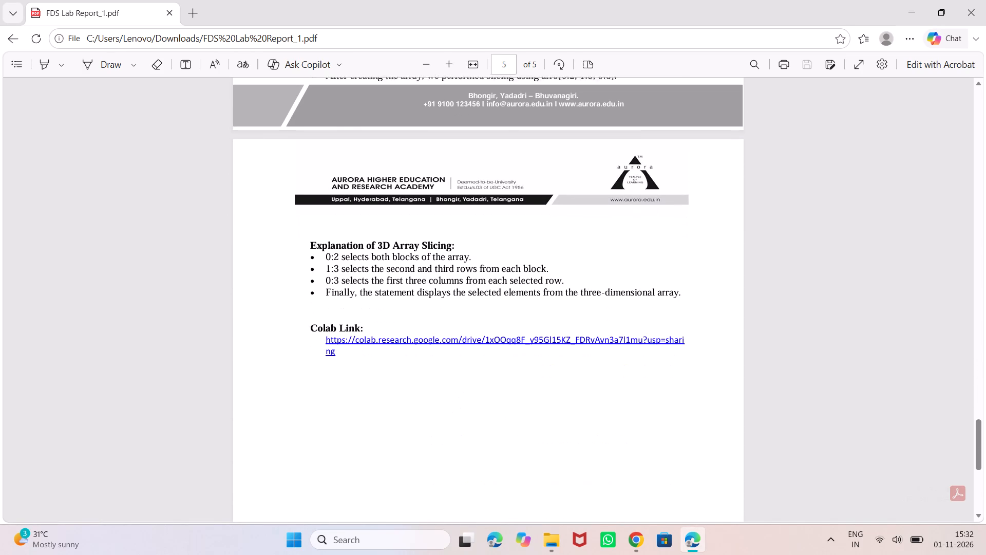
pyautogui.scroll(-1, 479, 332)
pyautogui.scroll(20, 479, 332)
pyautogui.scroll(3, 479, 332)
pyautogui.scroll(-1, 479, 332)
pyautogui.scroll(1, 479, 332)
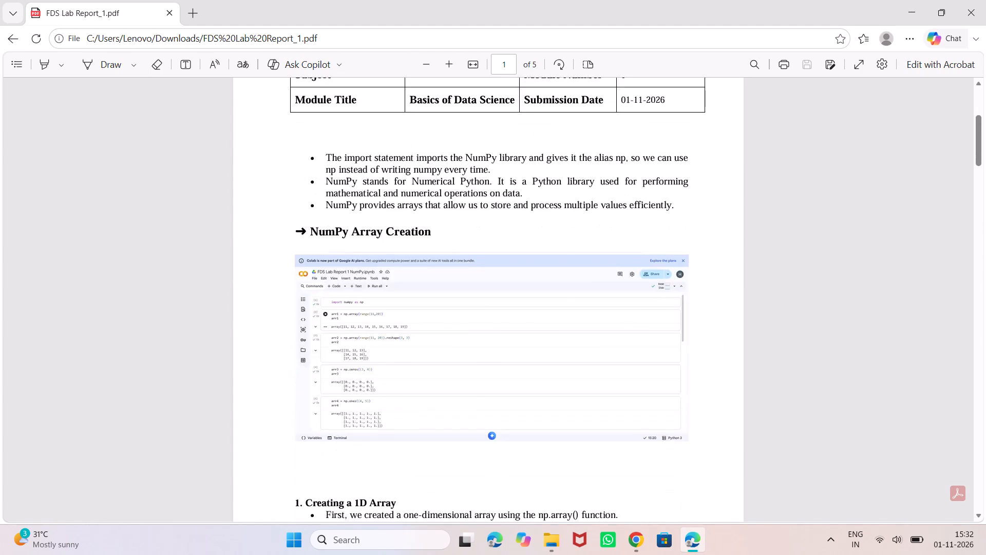
pyautogui.scroll(1, 479, 332)
pyautogui.scroll(4, 384, 278)
pyautogui.scroll(-13, 407, 295)
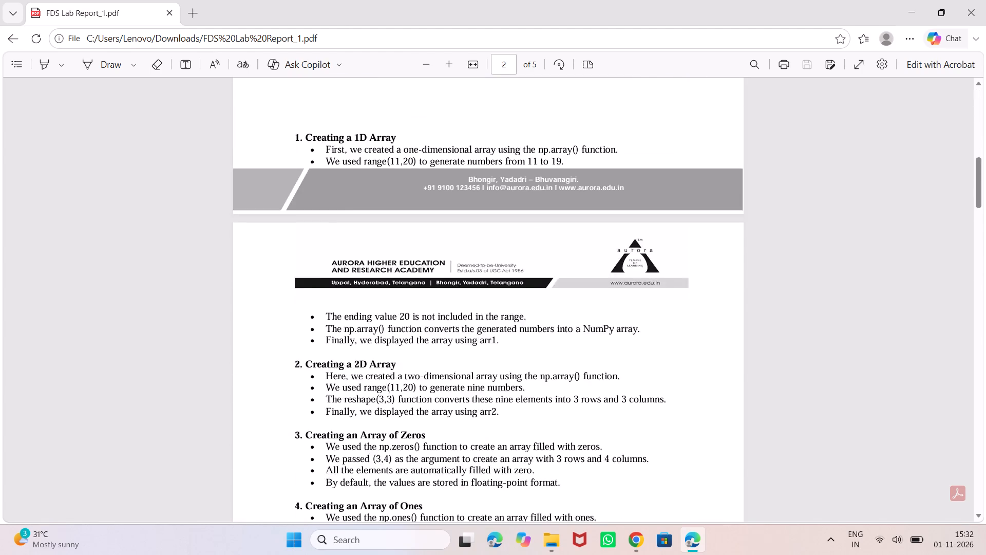
pyautogui.scroll(-15, 407, 295)
pyautogui.scroll(-1, 415, 491)
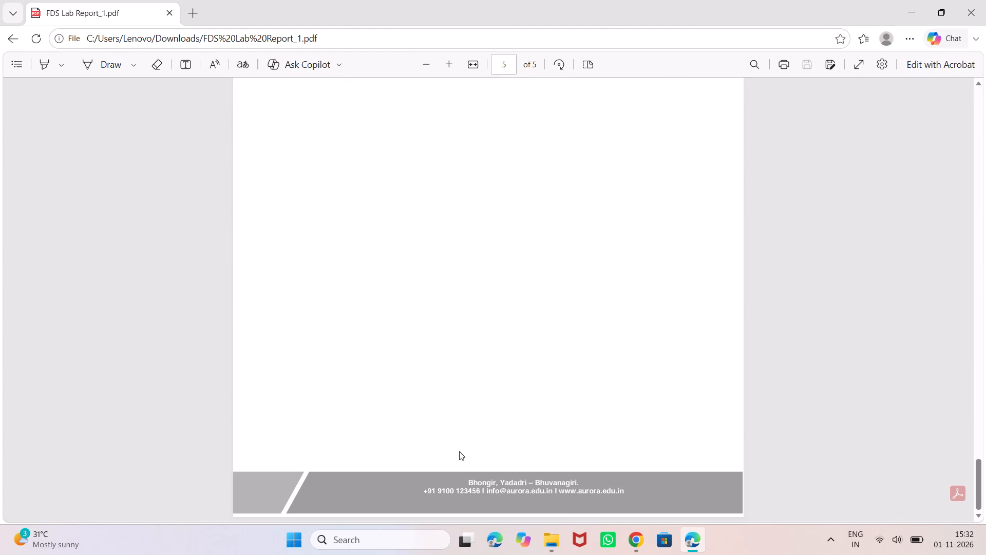
pyautogui.scroll(20, 459, 451)
pyautogui.scroll(11, 459, 451)
pyautogui.click(985, 0)
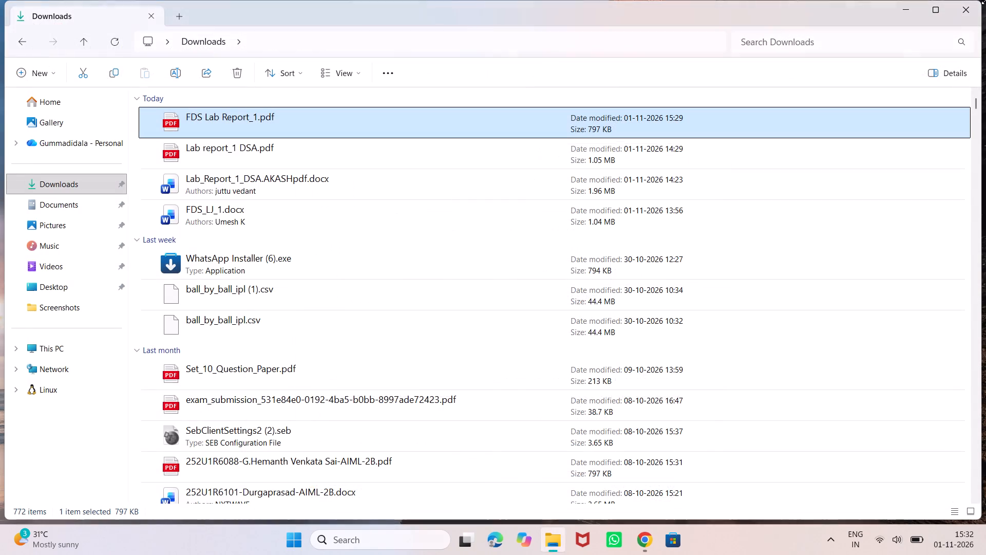
# Upload FDS Lab Report_1.pdf from Downloads as the Lab Report 1 submission for Foundations of Data Science.
pyautogui.click(657, 535)
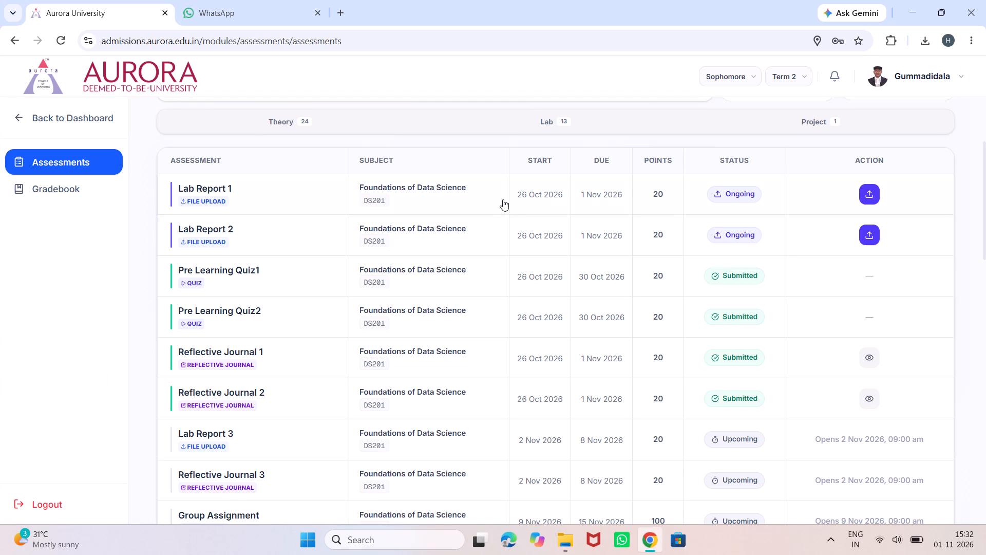
pyautogui.click(860, 194)
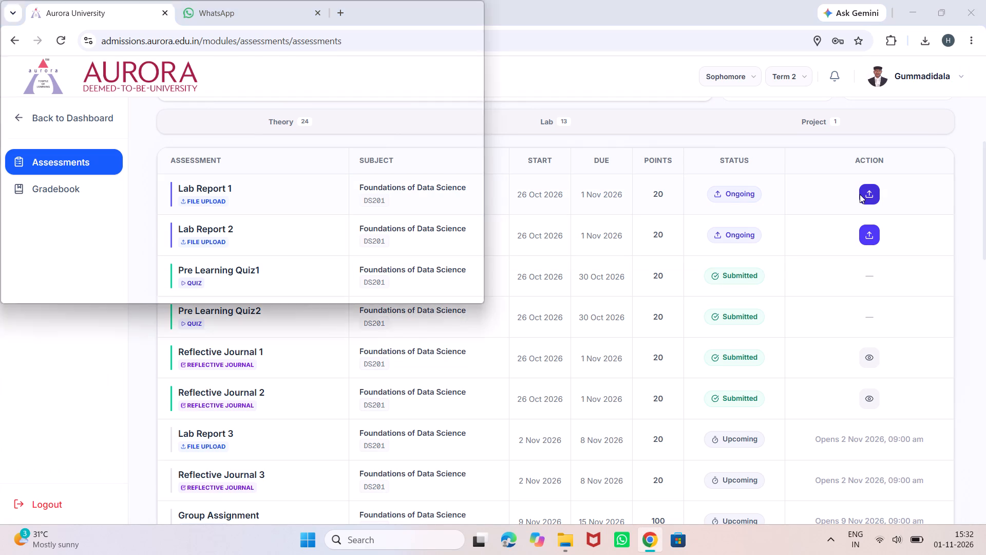
pyautogui.click(87, 177)
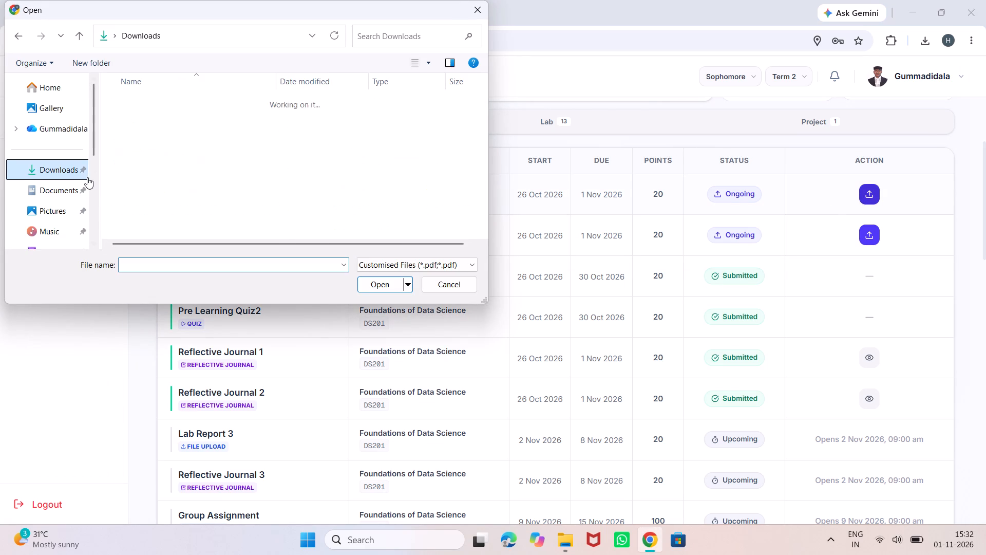
pyautogui.click(175, 261)
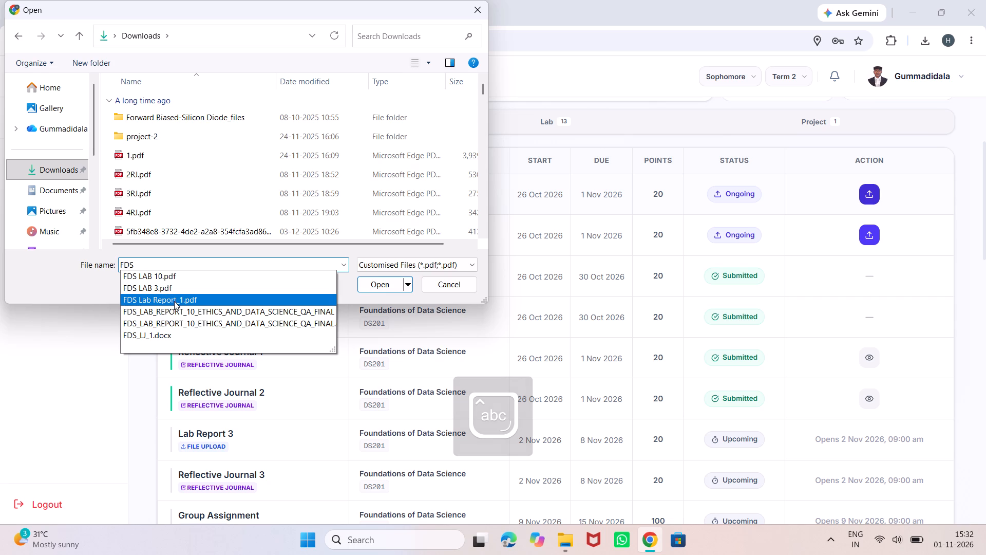
pyautogui.click(225, 299)
pyautogui.moveTo(225, 299); pyautogui.dragTo(222, 294)
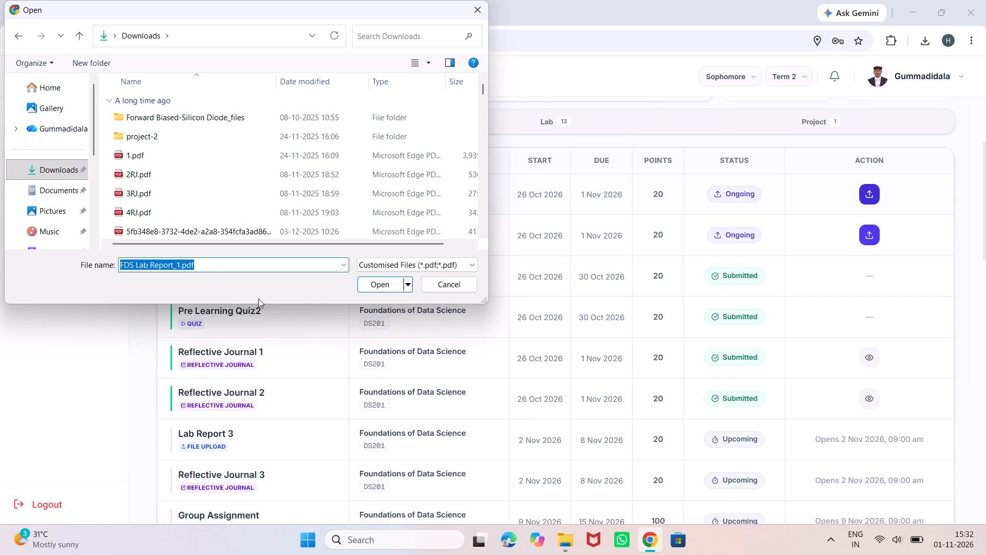
pyautogui.click(371, 289)
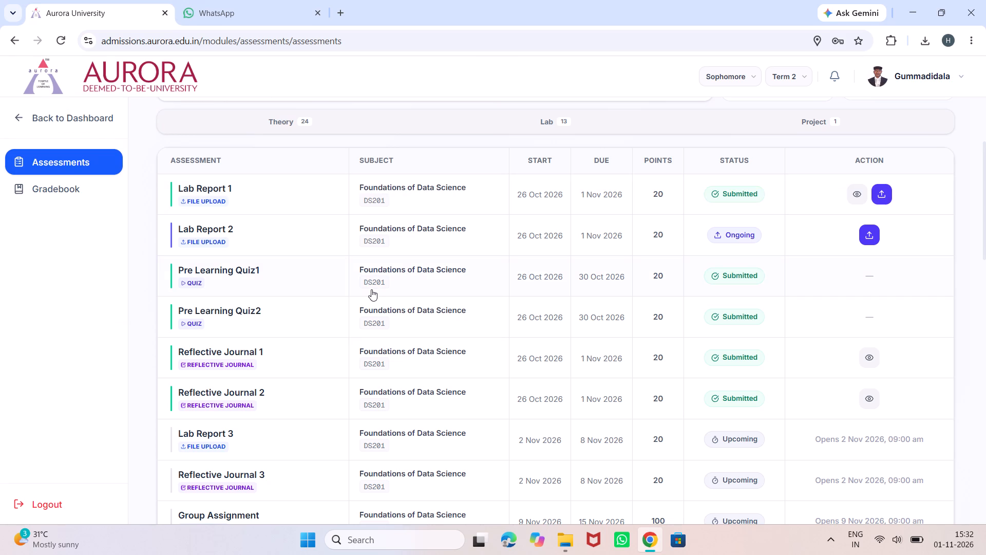
# Go to the Advanced Data Structures assessments and examine the details of Lab Report 2.
pyautogui.scroll(9, 371, 289)
pyautogui.click(180, 204)
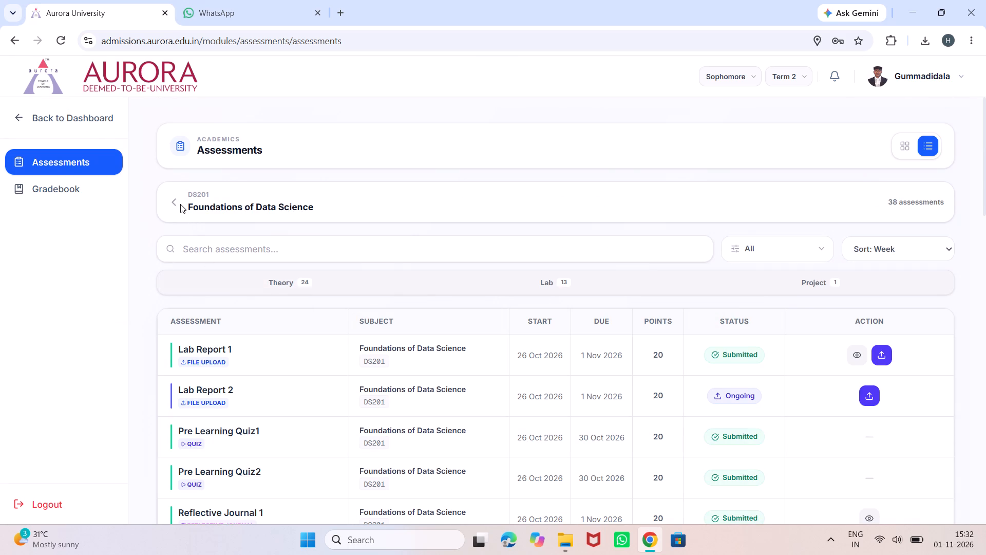
pyautogui.click(175, 202)
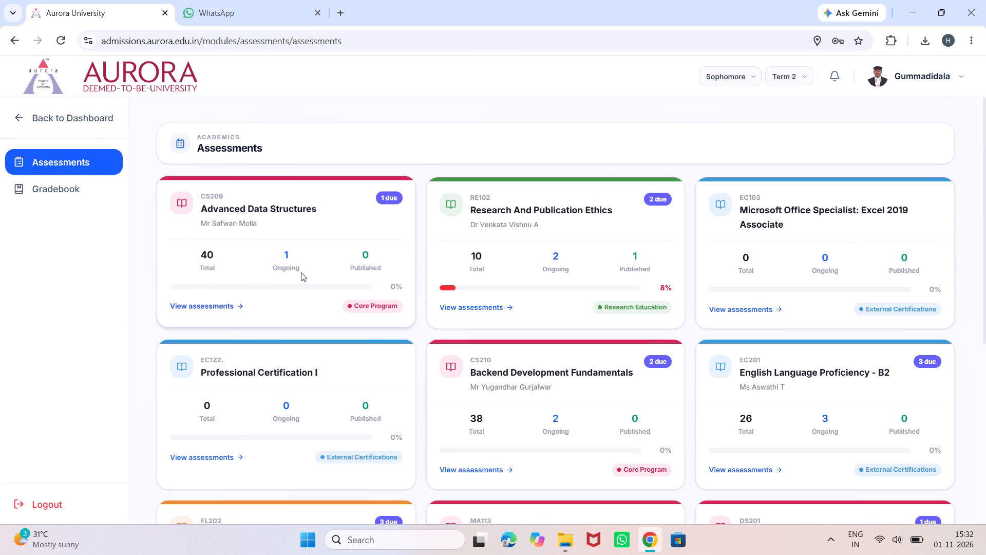
pyautogui.click(301, 272)
pyautogui.scroll(-2, 422, 350)
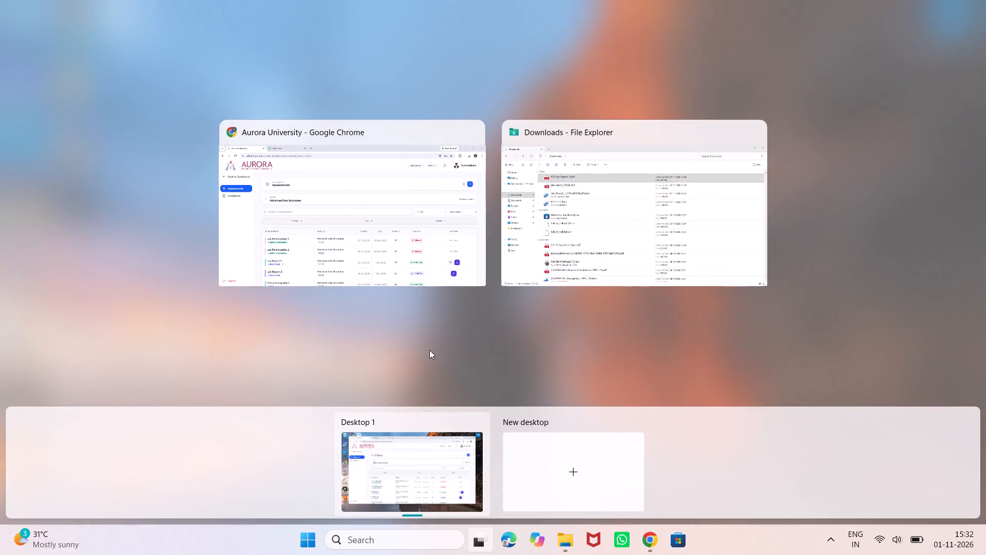
pyautogui.click(443, 243)
pyautogui.scroll(-2, 500, 325)
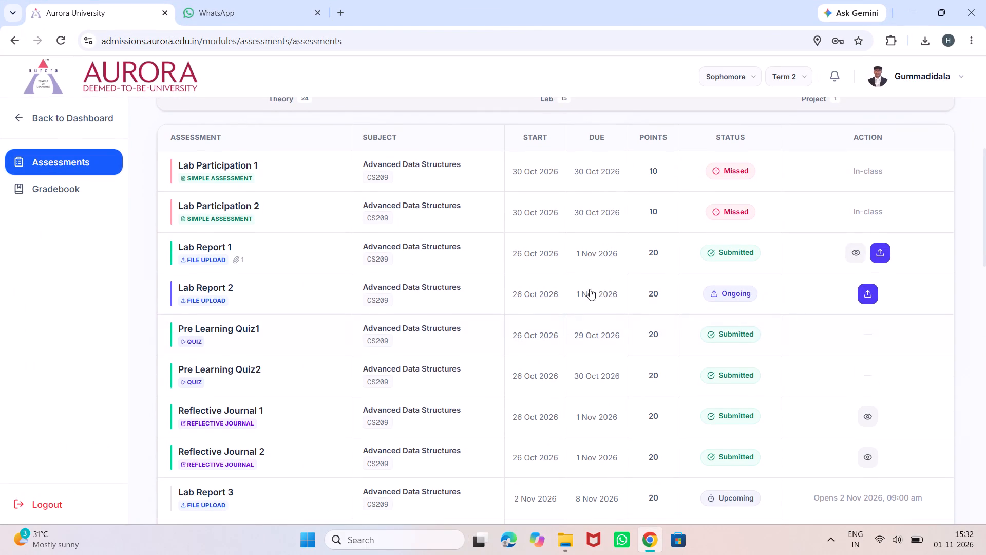
pyautogui.click(621, 301)
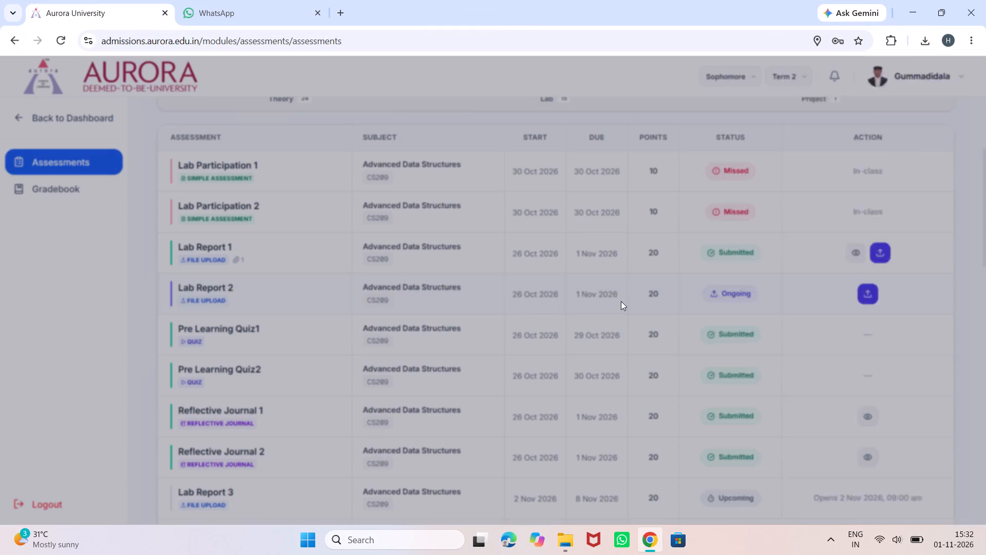
pyautogui.scroll(-1, 738, 369)
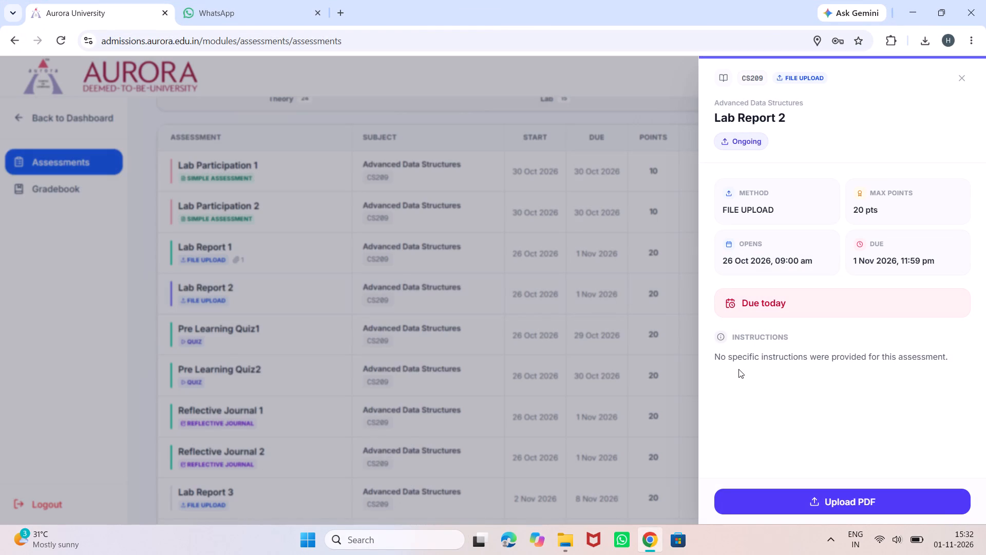
pyautogui.click(965, 73)
# Find Lab Report 1 in the Backend Development Fundamentals assessments and download its attached reference file.
pyautogui.scroll(5, 359, 364)
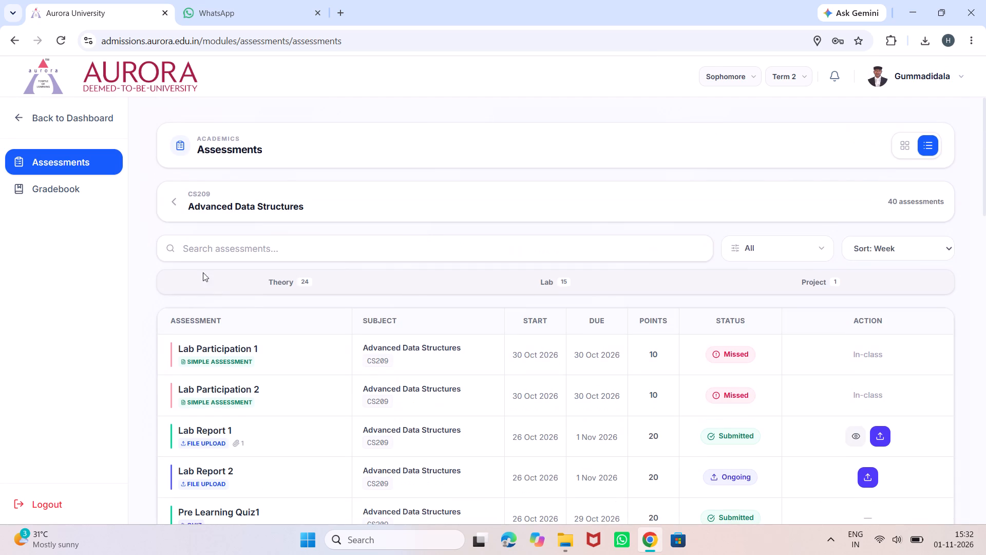
pyautogui.click(187, 207)
pyautogui.click(180, 204)
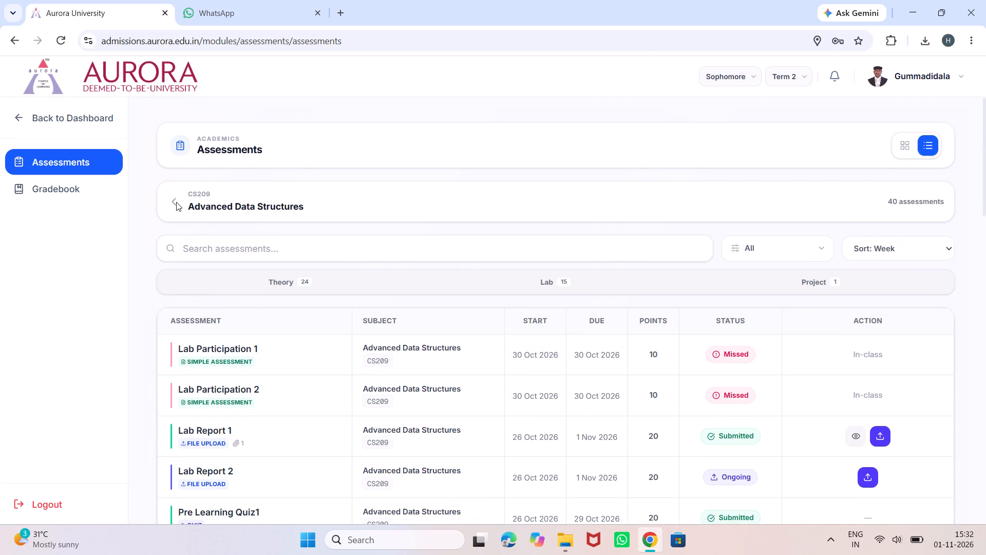
pyautogui.click(176, 201)
pyautogui.scroll(-1, 337, 327)
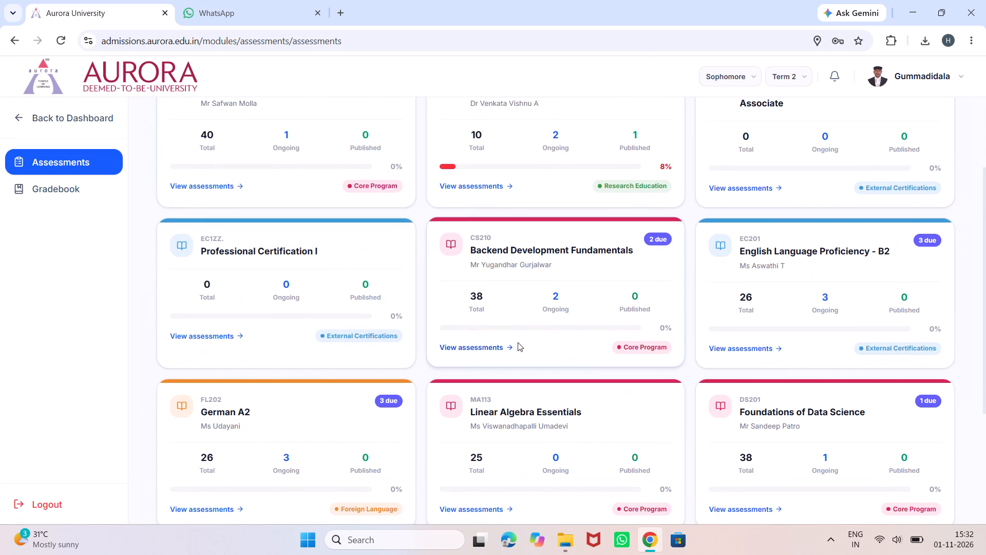
pyautogui.click(551, 342)
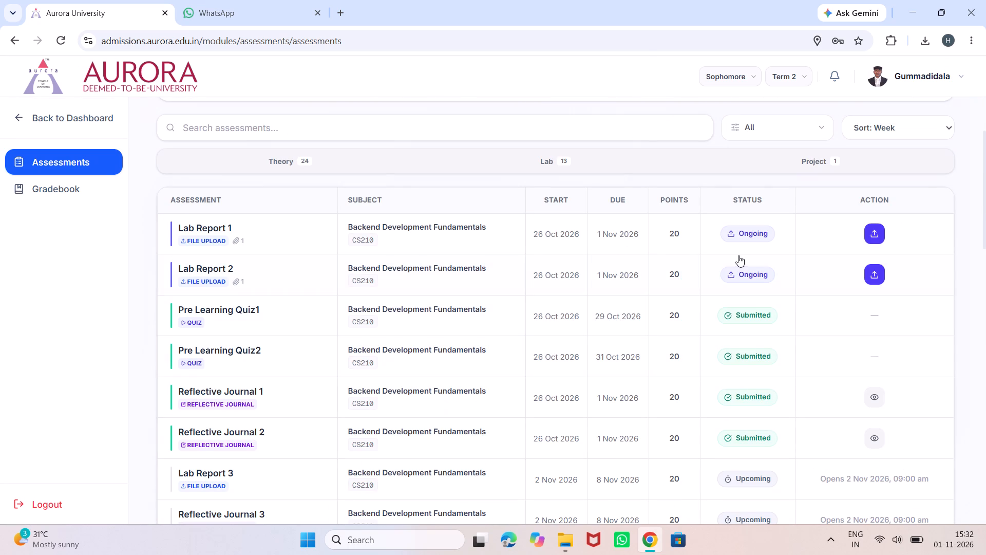
pyautogui.scroll(-1, 708, 339)
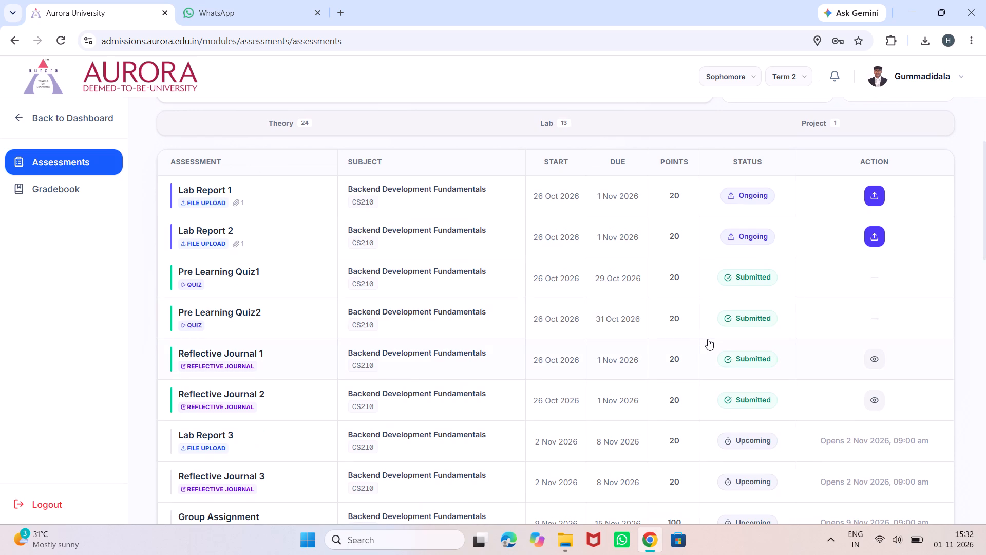
pyautogui.scroll(1, 708, 339)
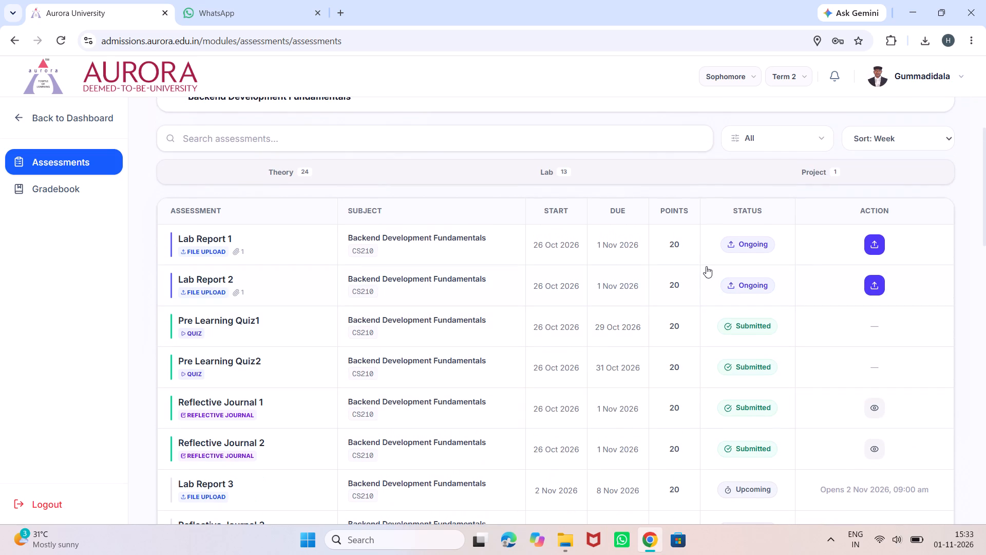
pyautogui.click(665, 231)
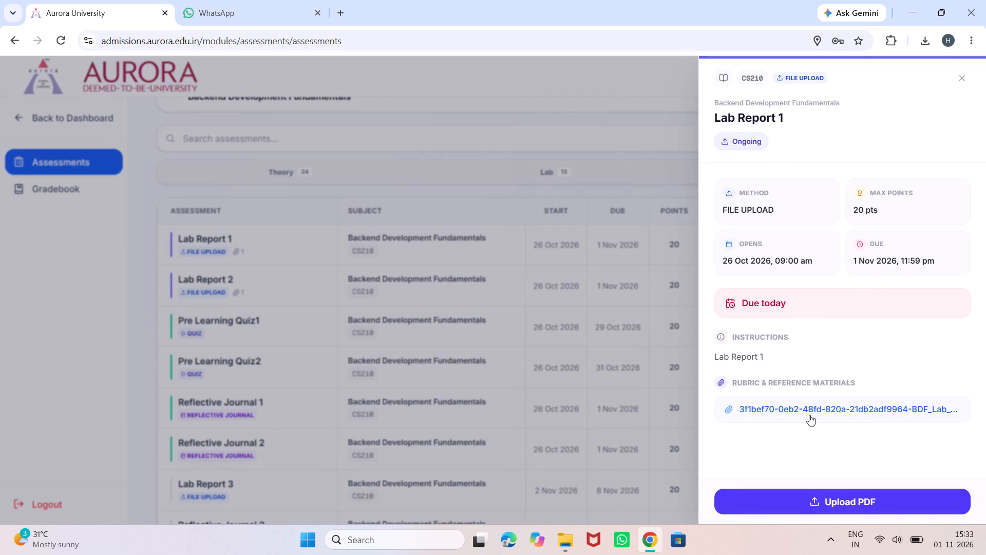
pyautogui.click(805, 409)
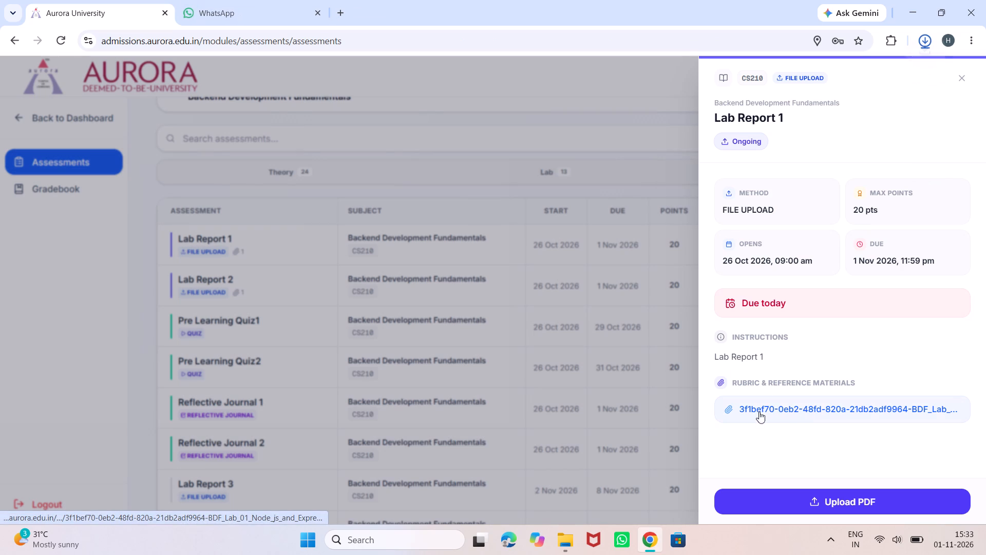
# Open the downloaded BDF Lab 01 Node.js and Express server document in Word, close the portal's Lab Report 1 details, and enable document editing.
pyautogui.click(842, 86)
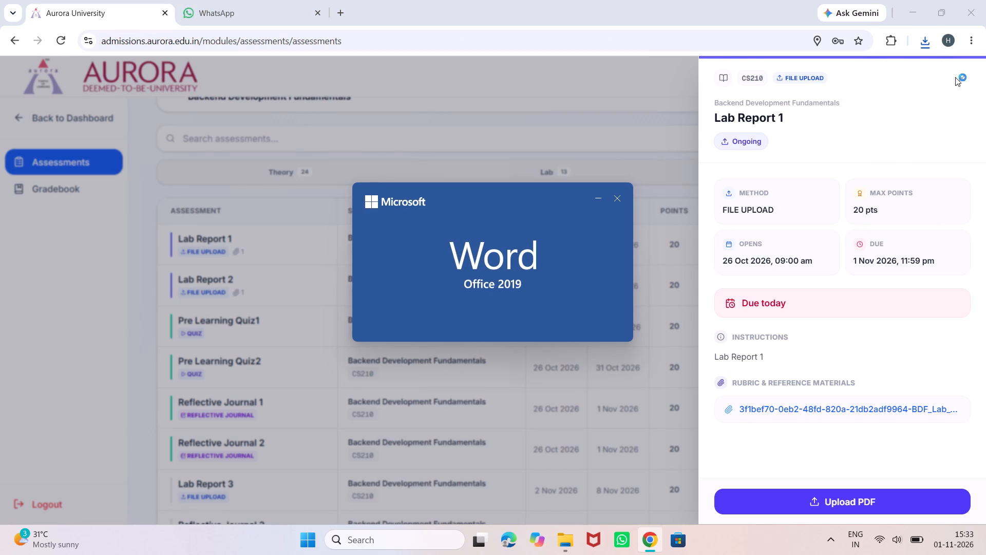
pyautogui.click(956, 77)
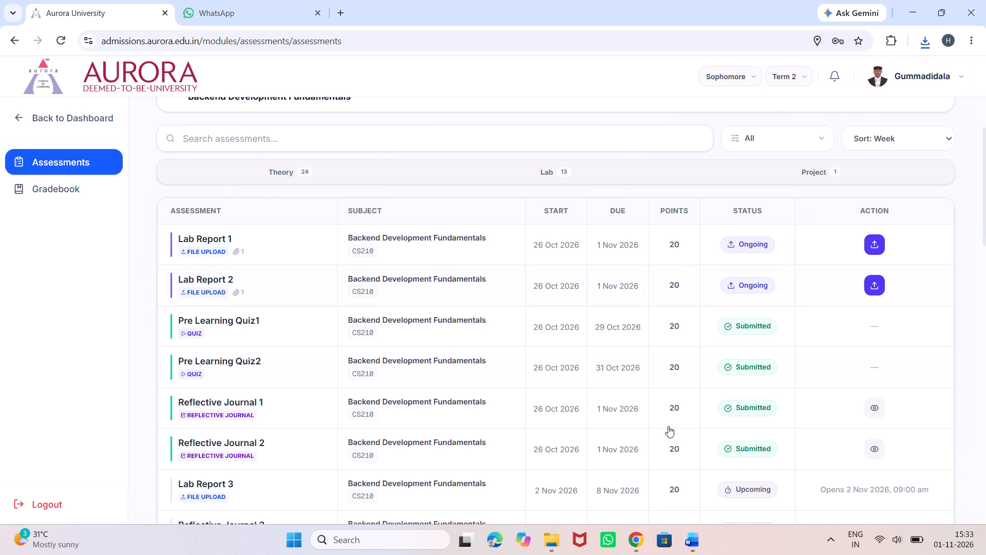
pyautogui.click(688, 546)
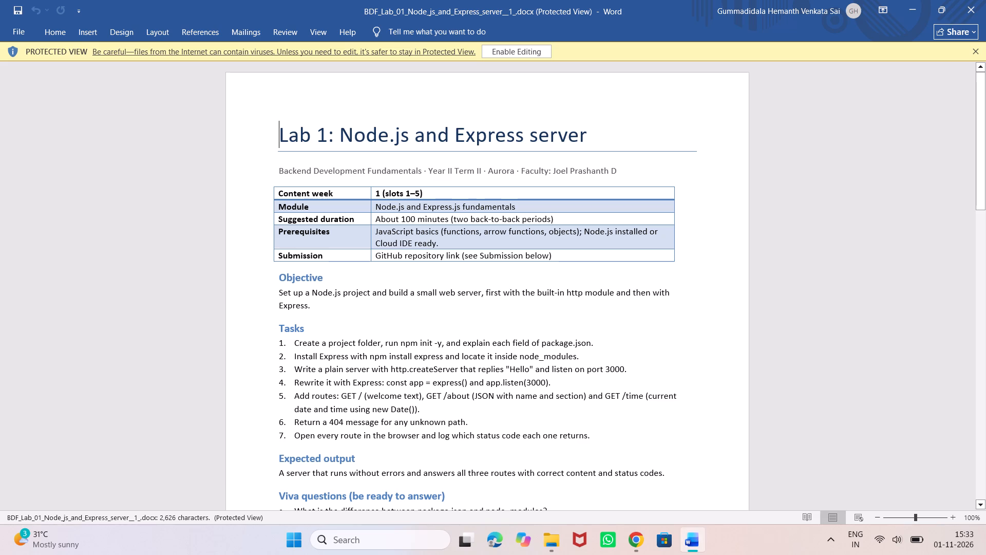
pyautogui.click(533, 54)
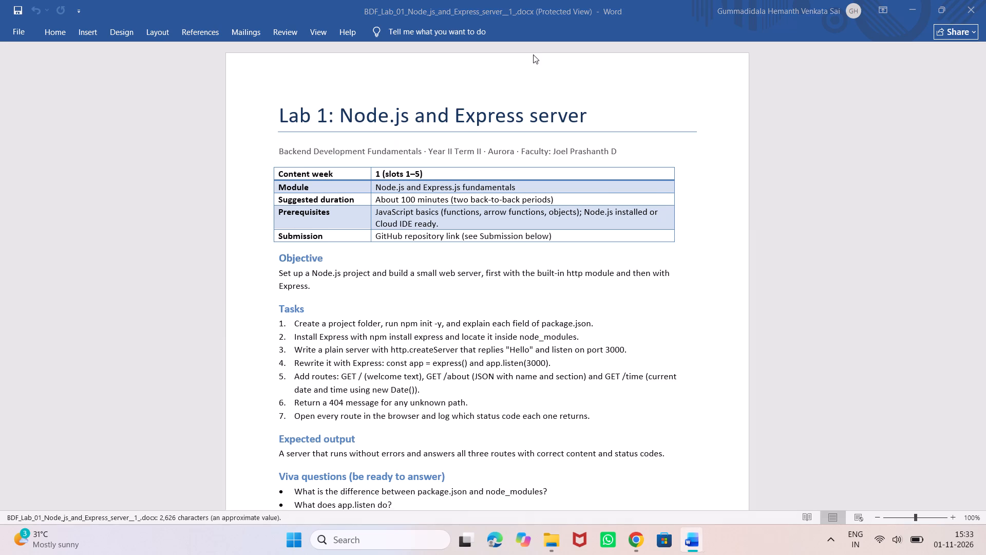
# Examine the Lab 1 document's tasks, expected output, viva questions, submission requirements, README.md outline and lab rules across both pages.
pyautogui.scroll(-1, 439, 293)
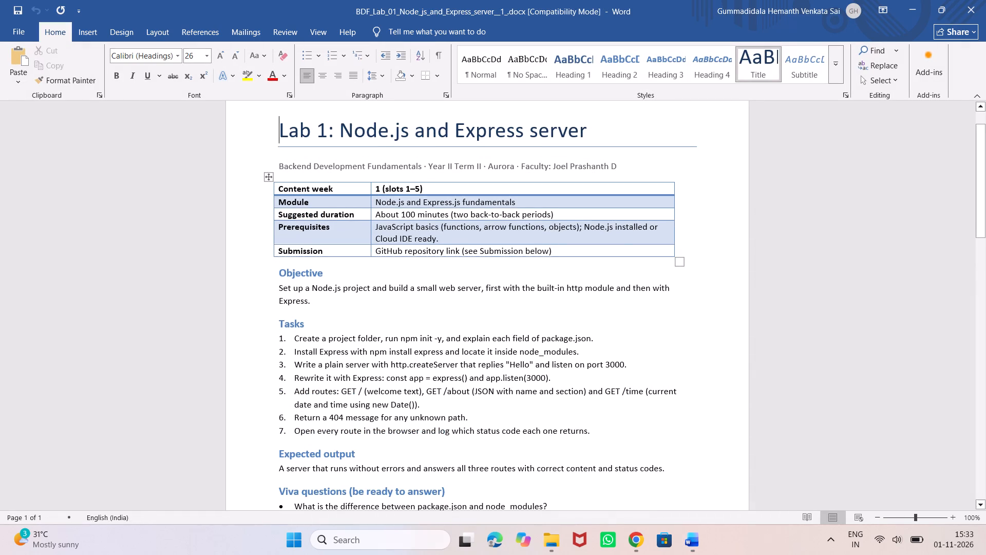
pyautogui.scroll(-1, 439, 293)
pyautogui.scroll(1, 439, 293)
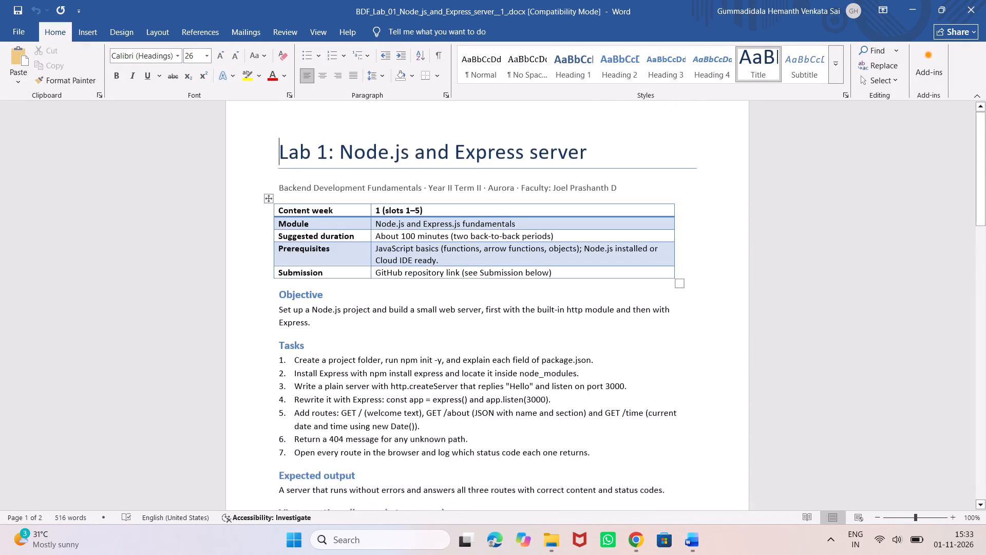
pyautogui.scroll(1, 439, 293)
pyautogui.scroll(-1, 439, 293)
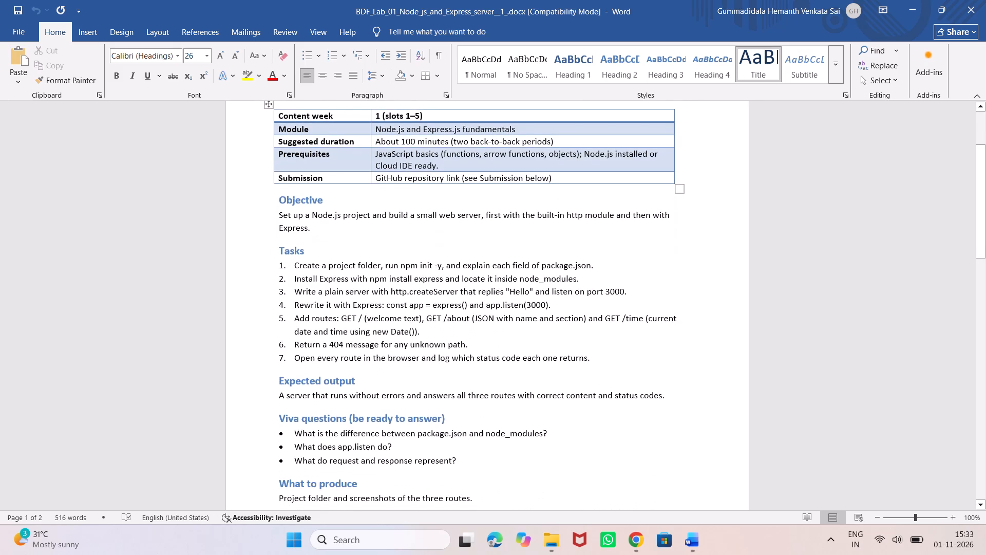
pyautogui.scroll(-4, 439, 293)
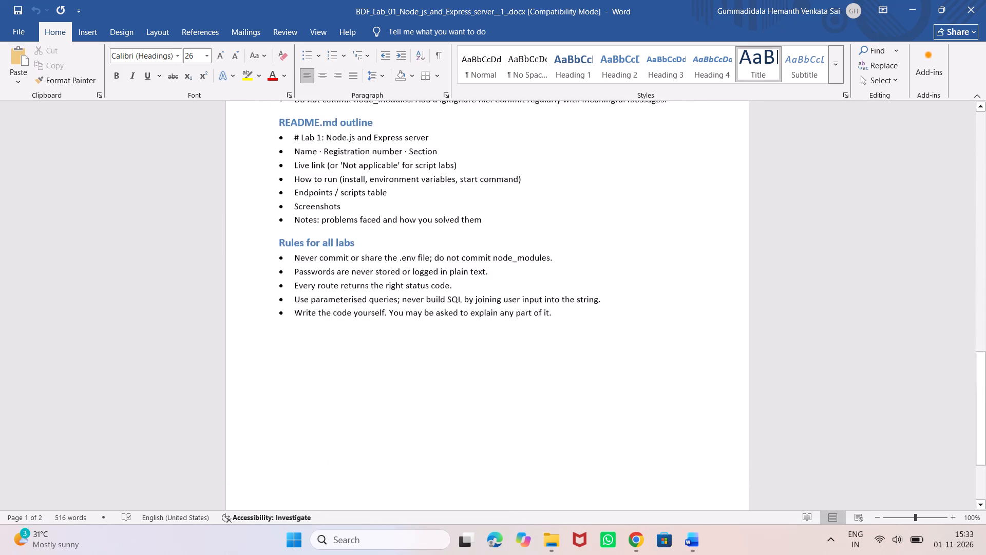
pyautogui.scroll(-2, 439, 293)
pyautogui.scroll(1, 439, 293)
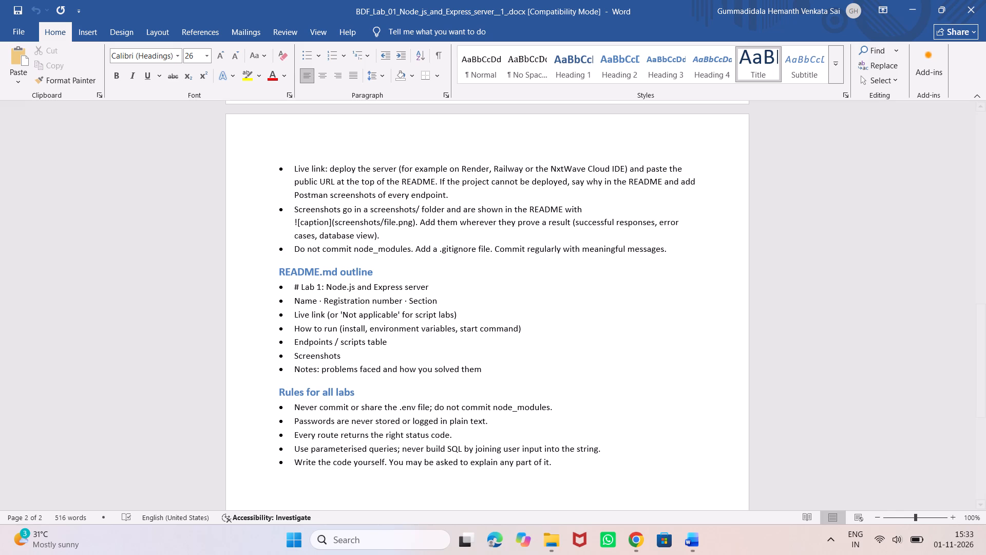
pyautogui.scroll(8, 439, 293)
pyautogui.scroll(-3, 439, 293)
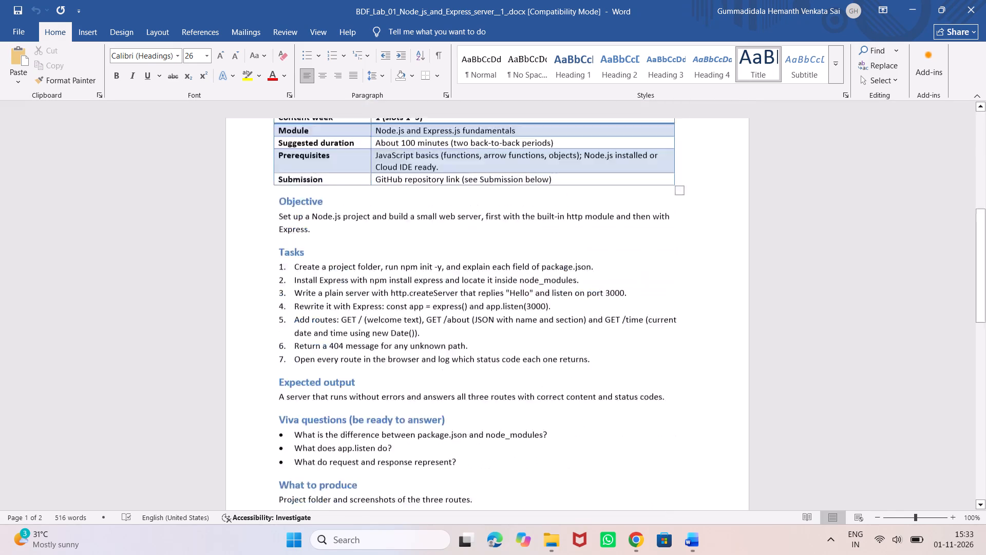
pyautogui.scroll(-2, 439, 293)
pyautogui.scroll(1, 439, 293)
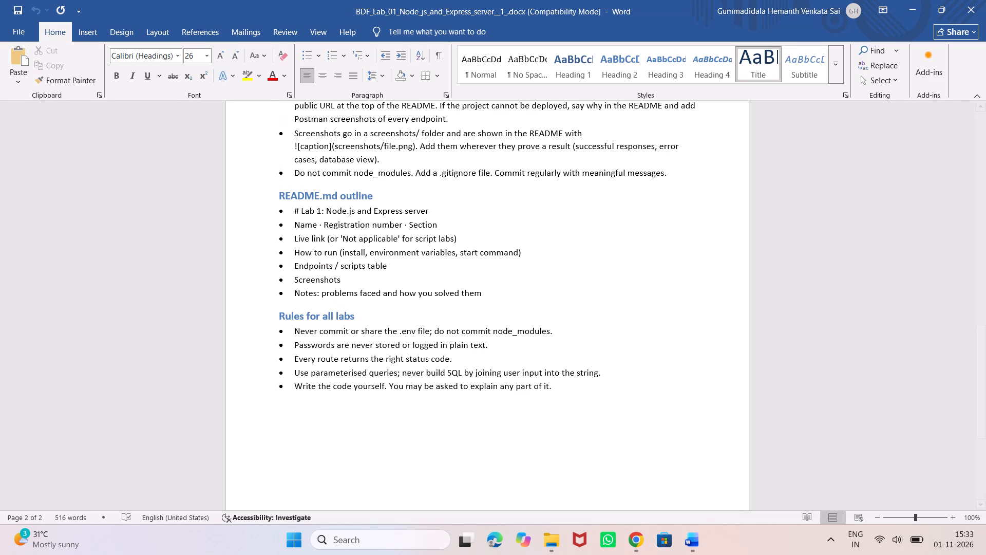
# Close the Lab 1 Word document and the browser window showing the university portal.
pyautogui.click(985, 23)
pyautogui.click(964, 11)
pyautogui.click(964, 11)
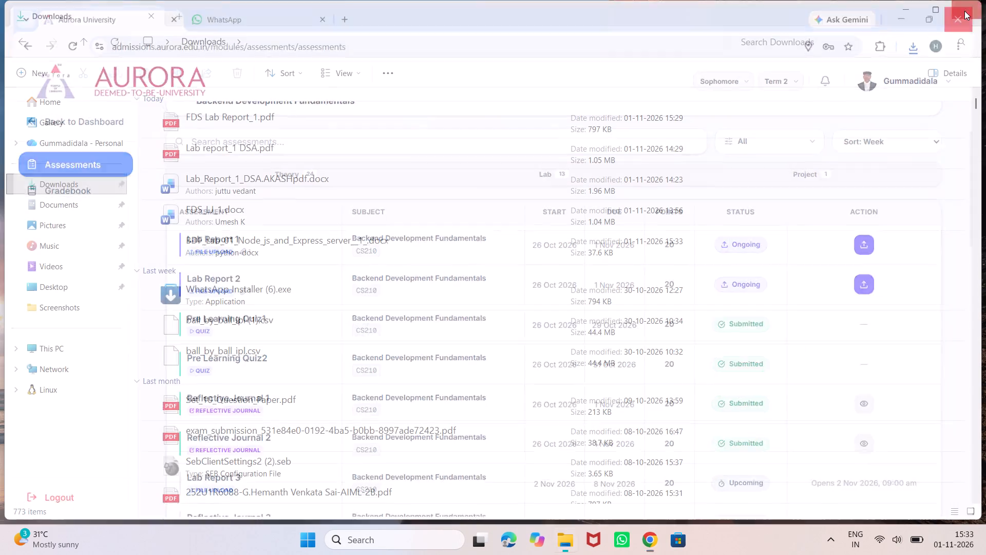